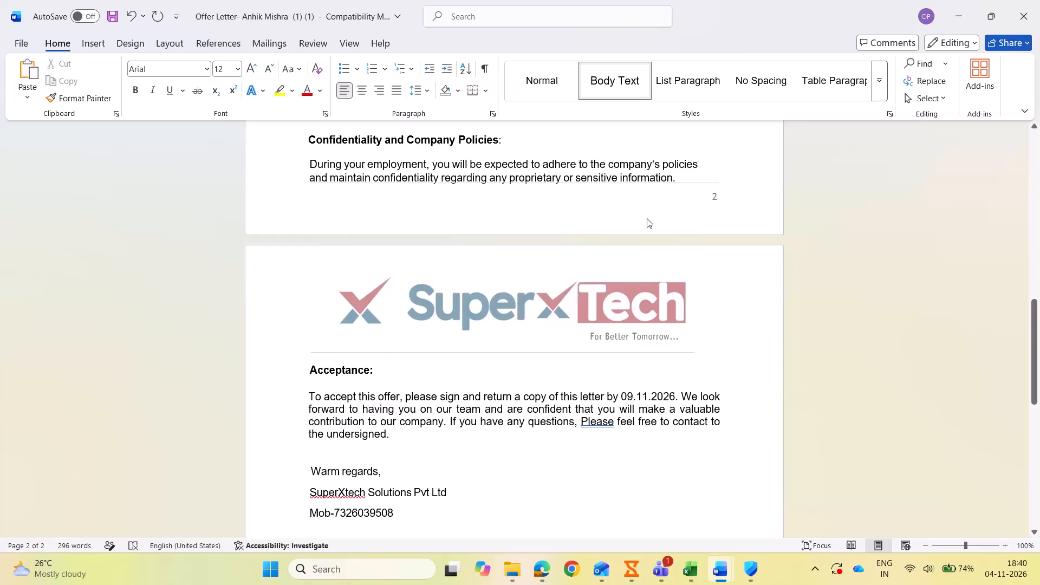
Review the offer letter from the addressee block through the position details, compensation, work schedule and confidentiality sections.
scroll(647, 218, "up", 5)
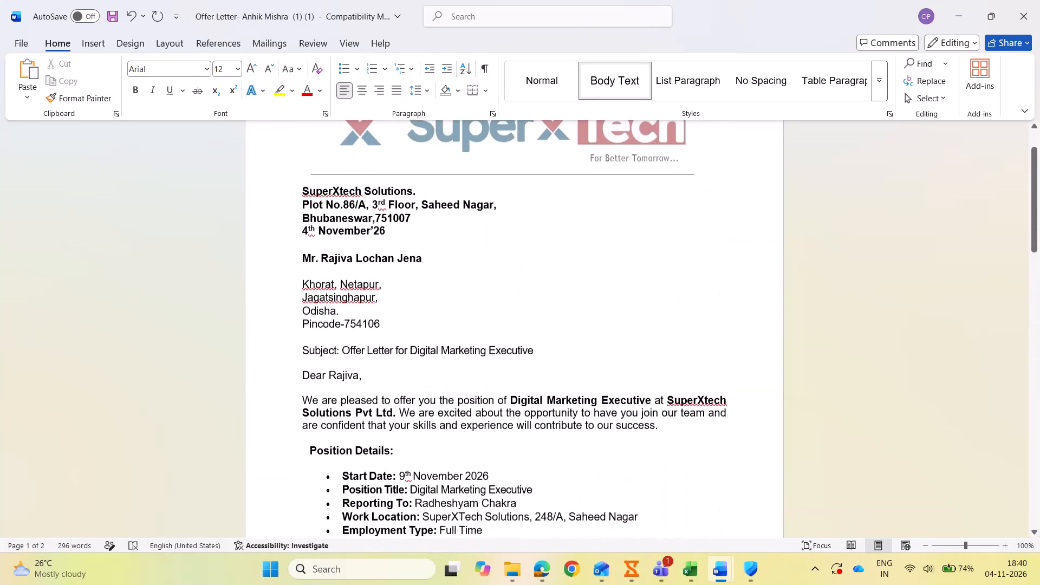
scroll(647, 218, "down", 12)
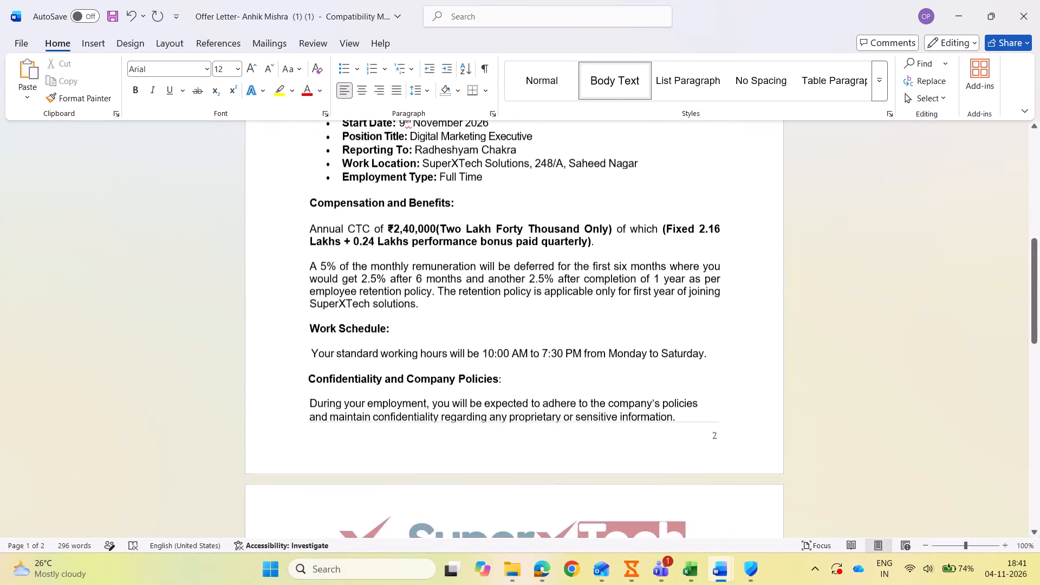
scroll(647, 218, "up", 1)
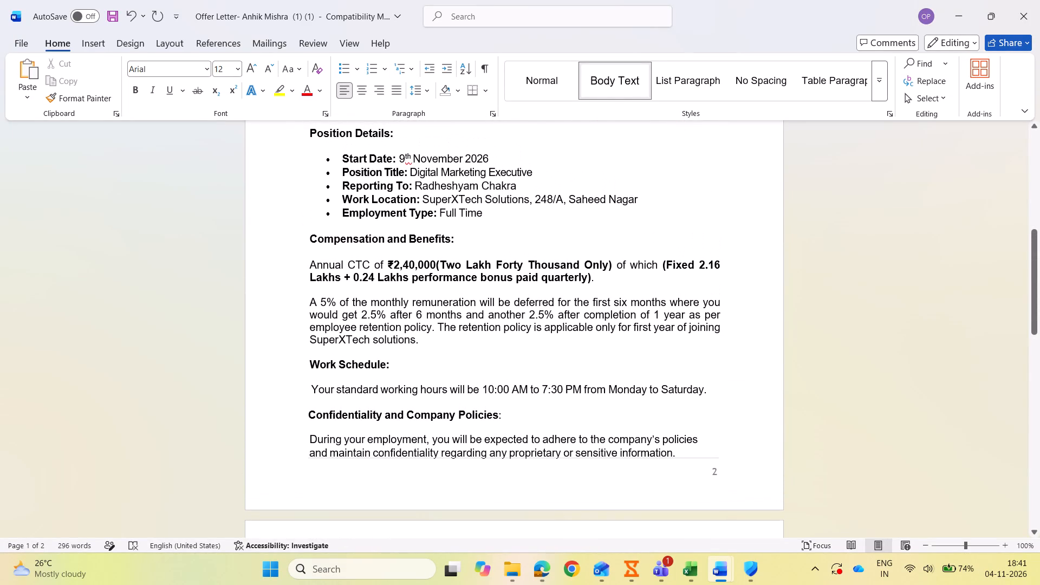
scroll(647, 218, "down", 1)
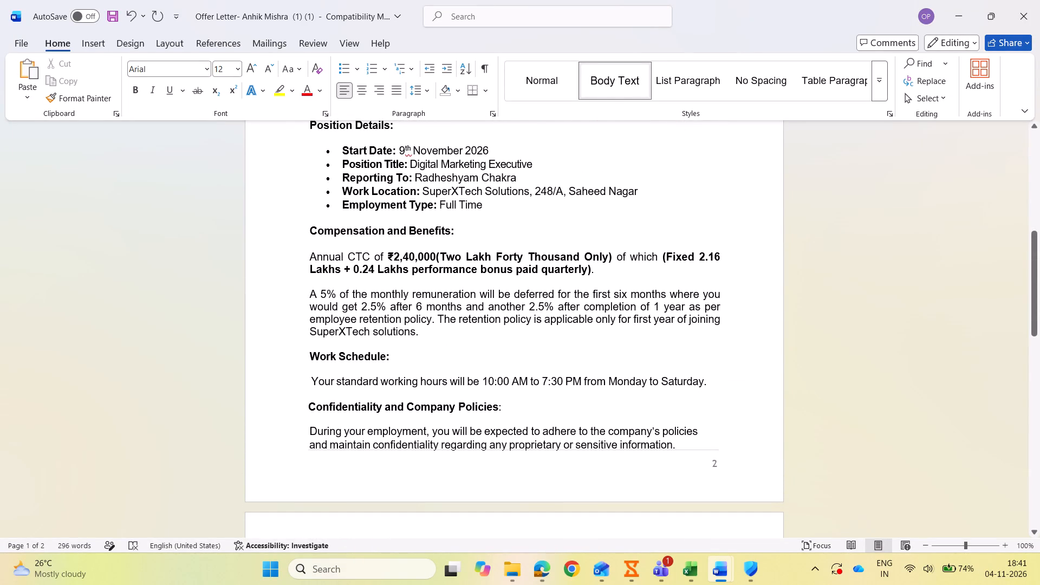
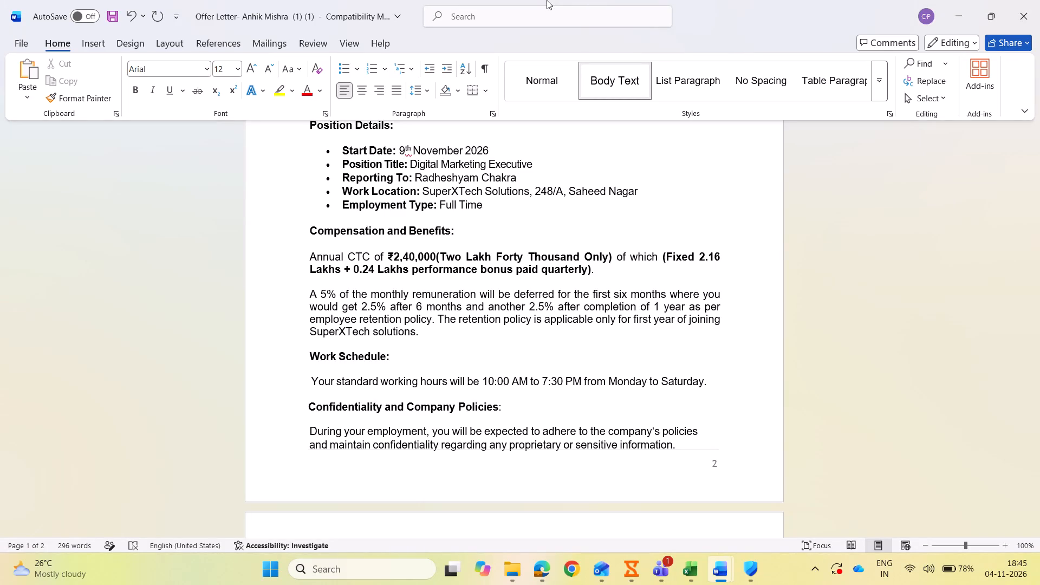
Review the offer letter's Acceptance and Candidate Acceptance sections, and return to the position details, dismissing the Windows Security notification.
left_click(256, 15)
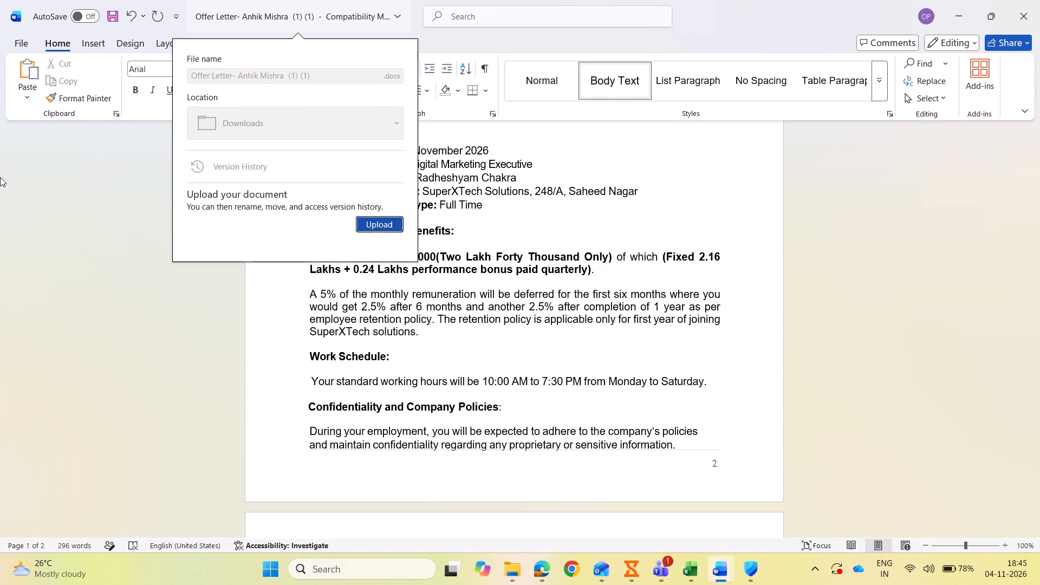
left_click(42, 200)
scroll(492, 288, "down", 3)
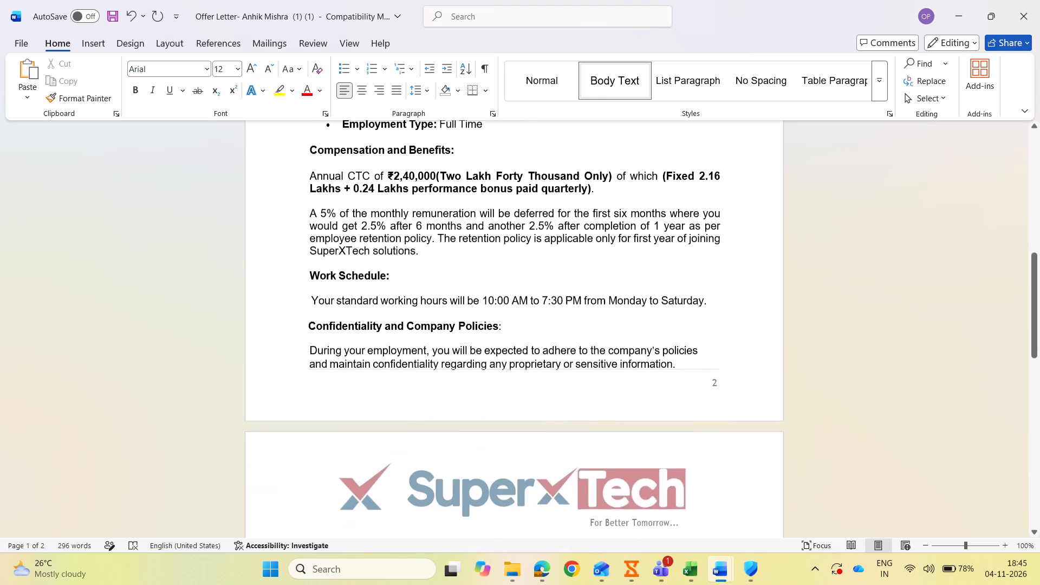
scroll(492, 288, "down", 9)
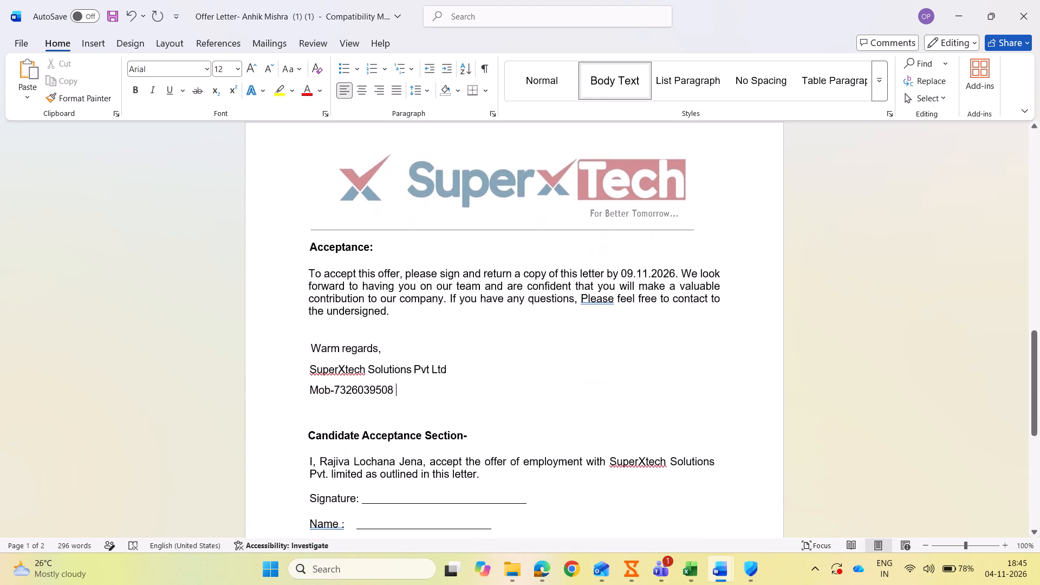
left_click(595, 301)
left_click(624, 335)
scroll(539, 320, "up", 5)
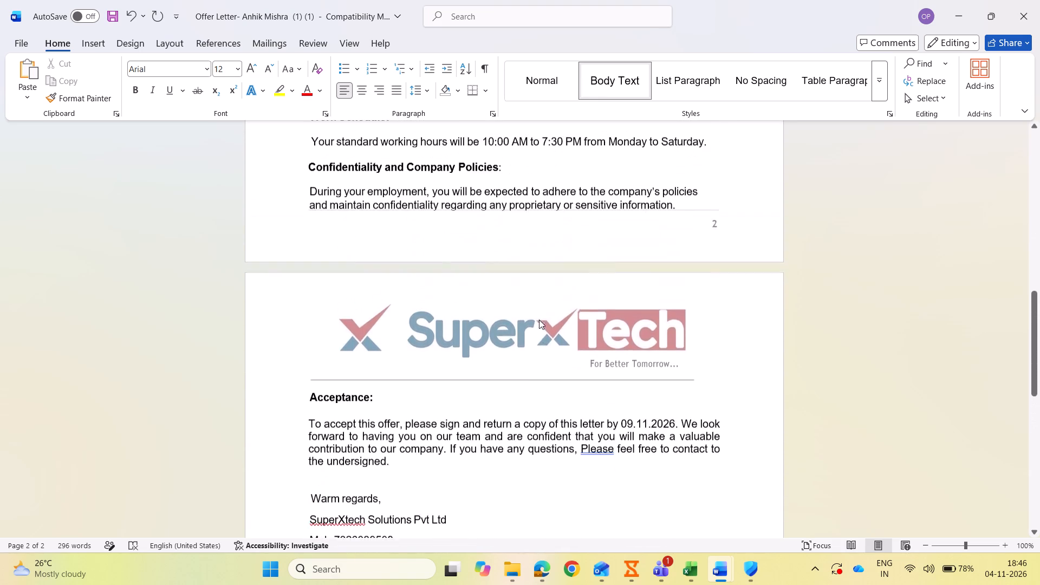
scroll(539, 320, "up", 7)
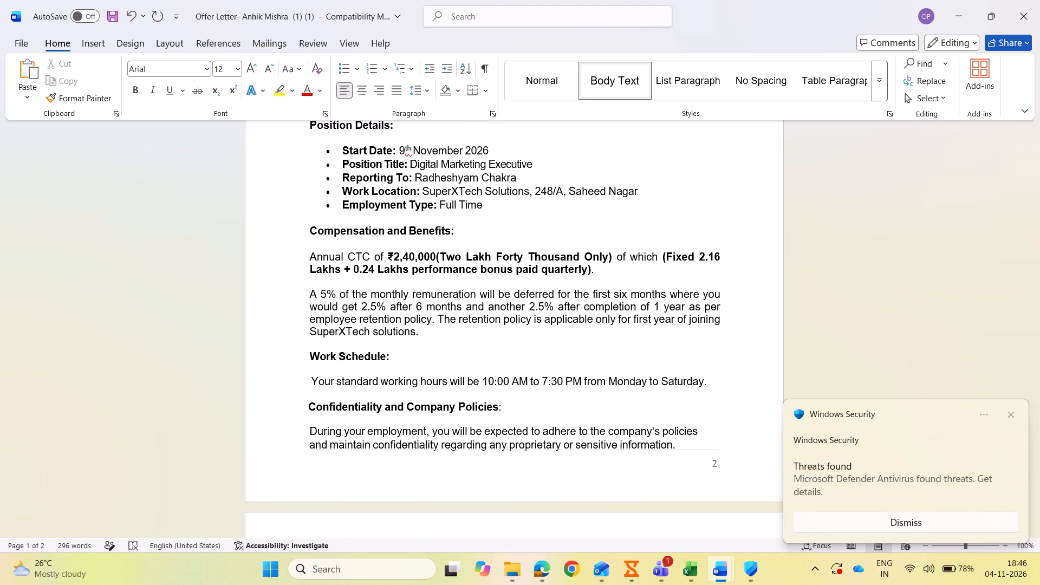
left_click(1012, 411)
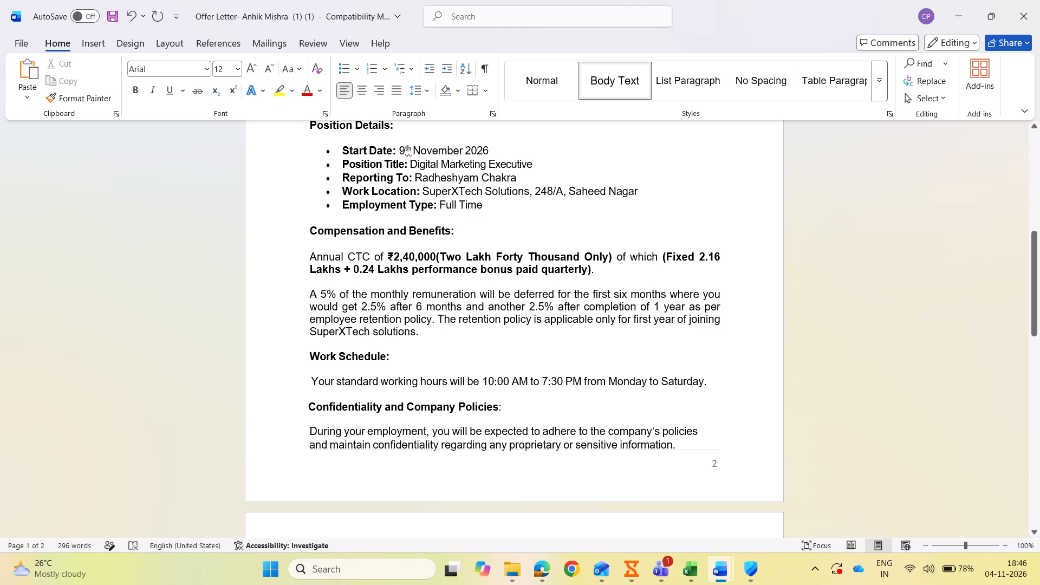
left_click(405, 152)
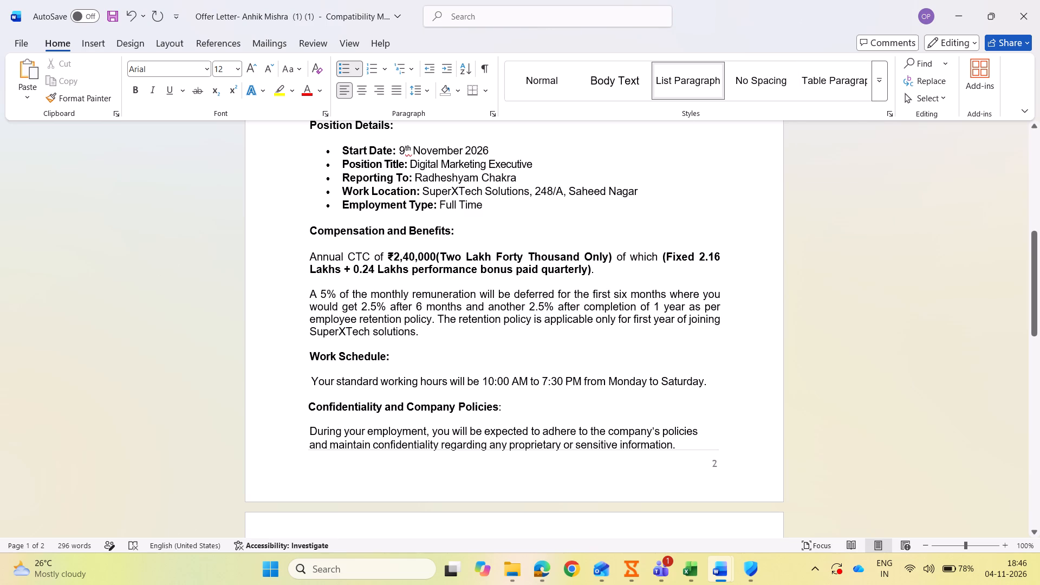
left_click(576, 220)
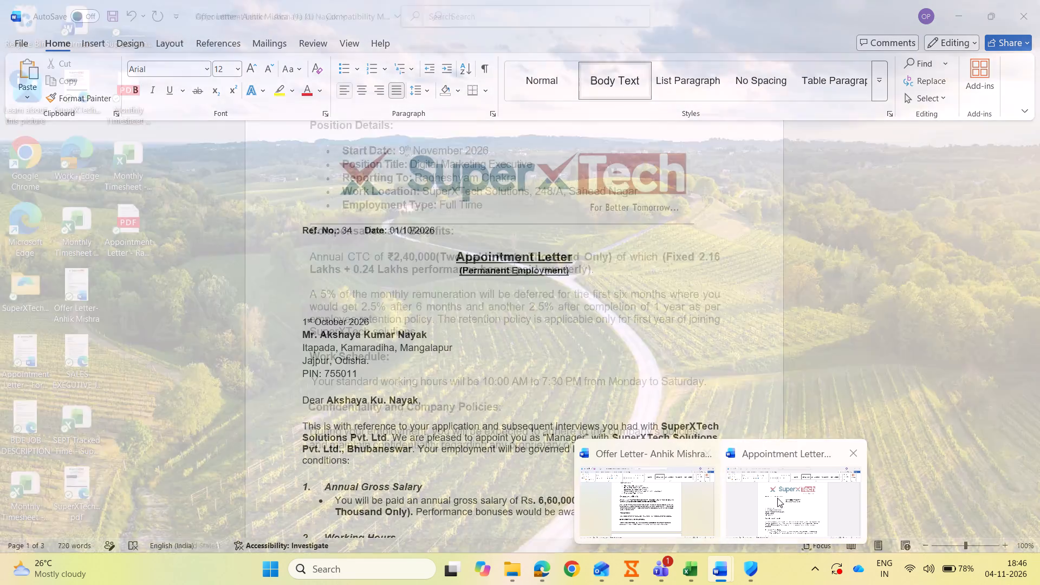
Switch to the Manager appointment letter and review its first-page terms, from annual gross salary and working hours to probation and leave.
left_click(790, 498)
scroll(465, 370, "down", 2)
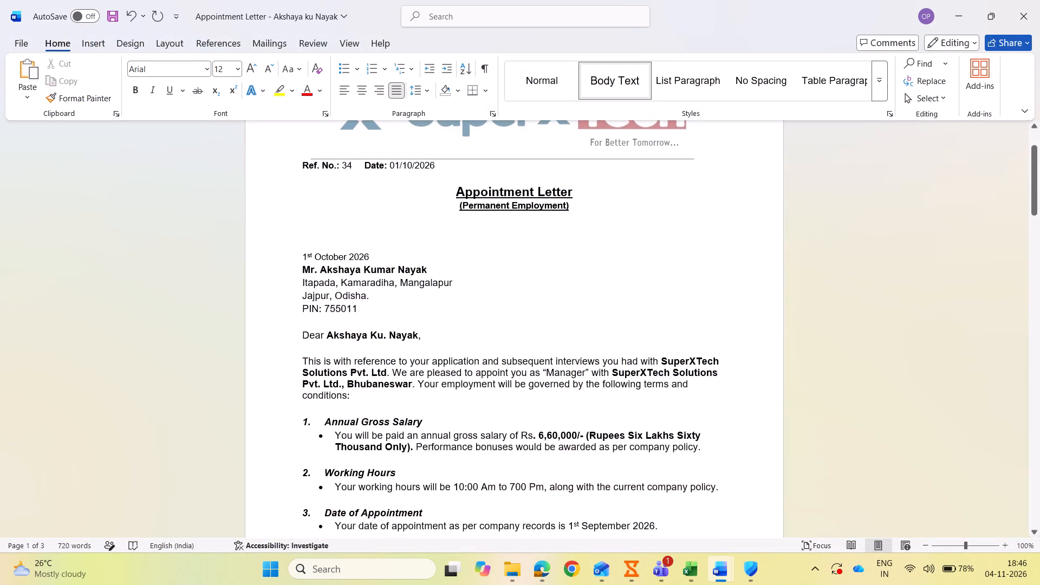
scroll(469, 362, "down", 1)
scroll(440, 296, "down", 1)
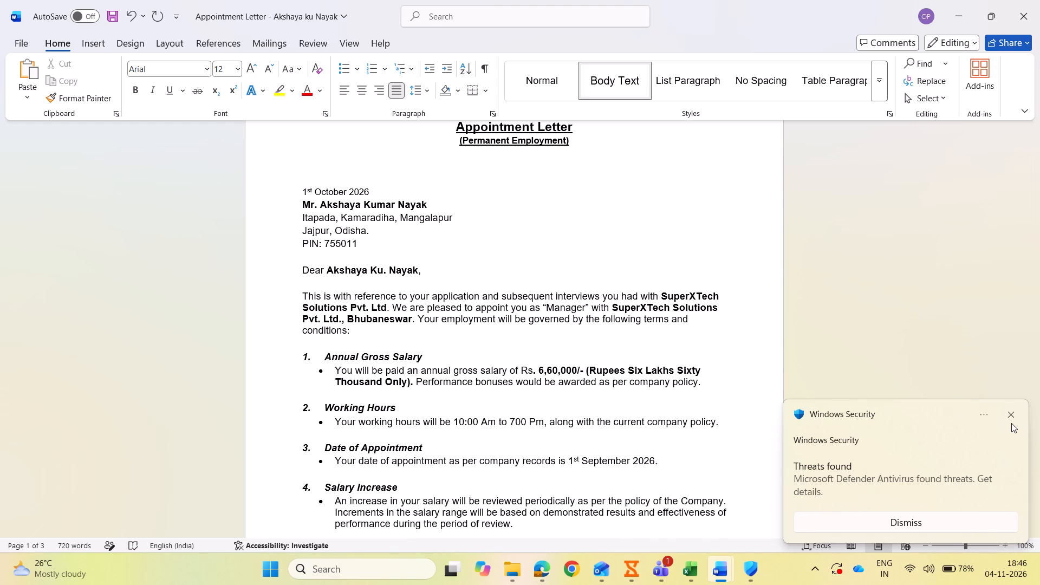
left_click(1013, 417)
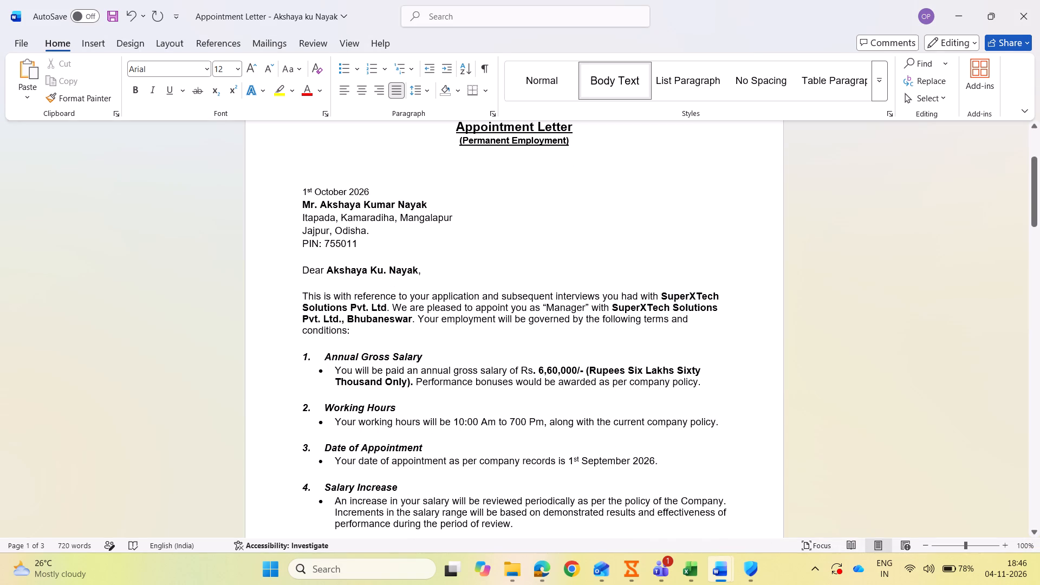
scroll(360, 321, "down", 2)
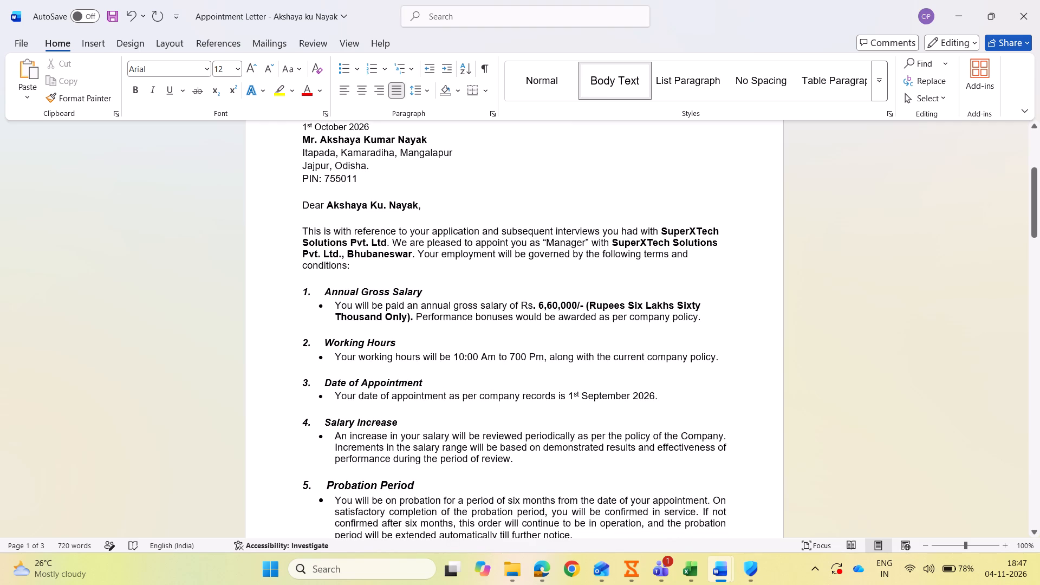
scroll(365, 339, "down", 1)
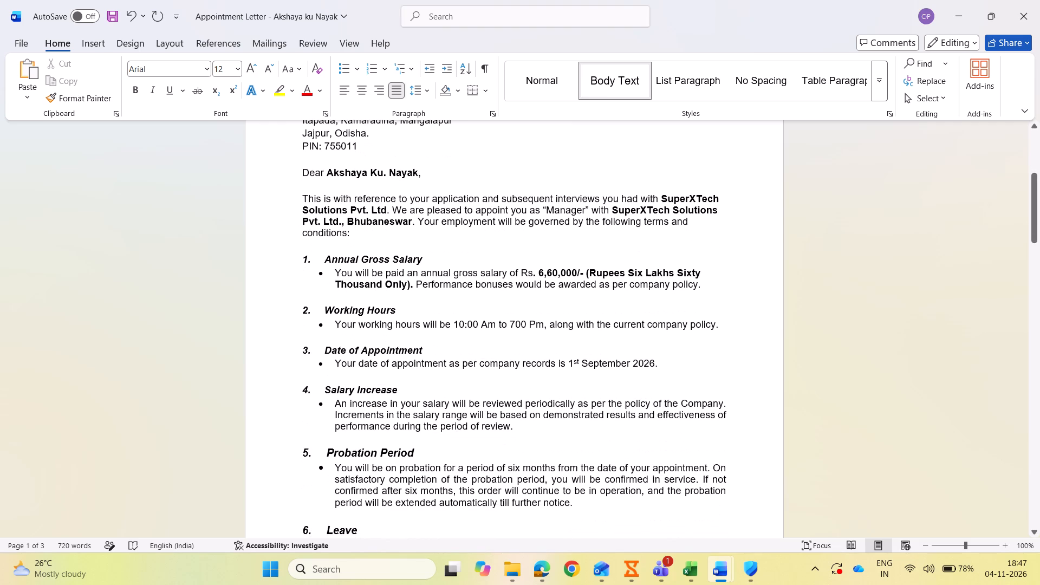
scroll(315, 293, "down", 5)
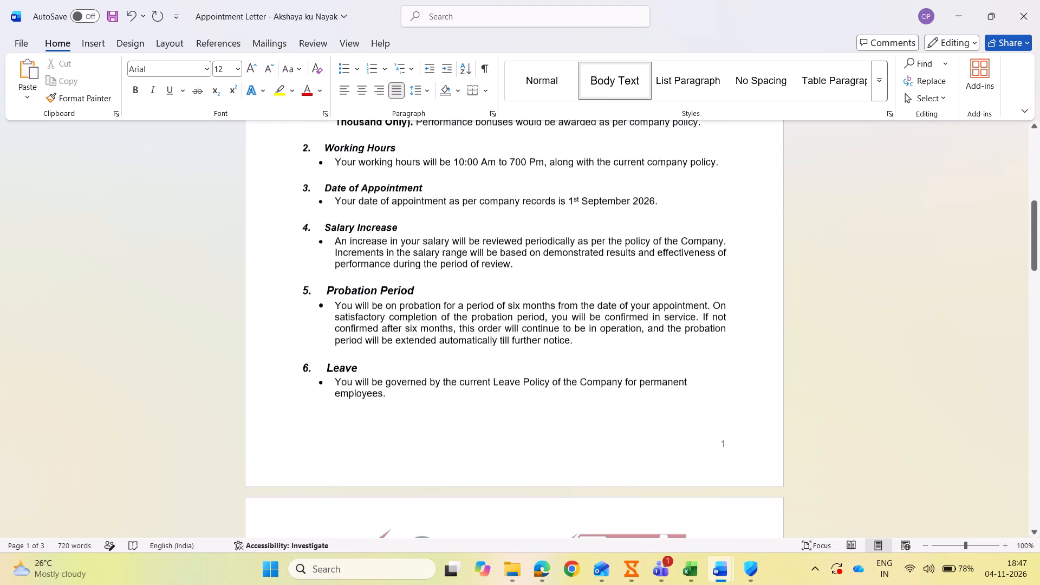
Review the appointment letter's remaining clauses, from Travel through General, and its closing signatory section.
scroll(315, 293, "down", 12)
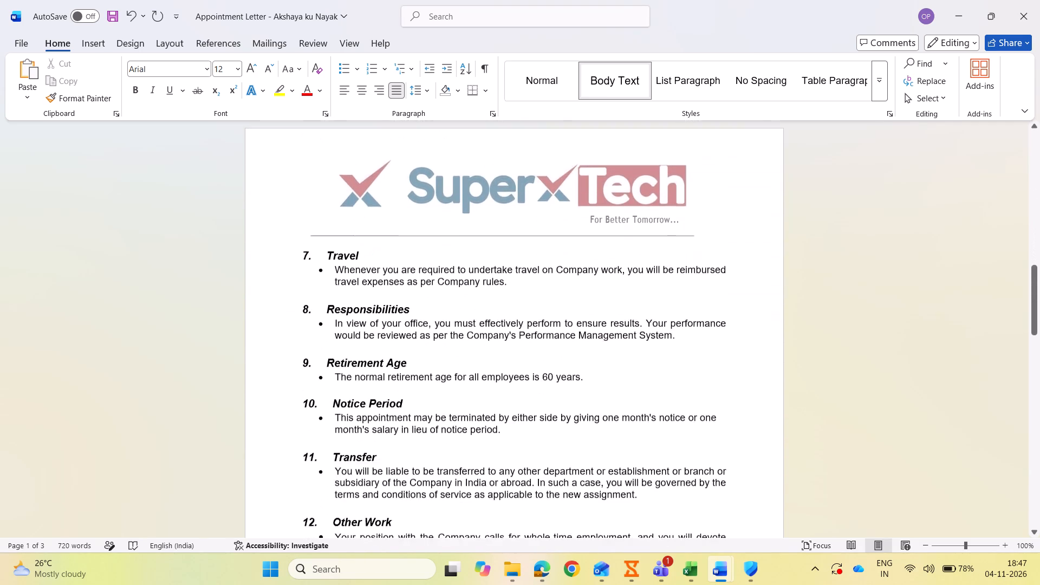
scroll(315, 293, "down", 15)
scroll(315, 293, "up", 16)
scroll(315, 293, "down", 7)
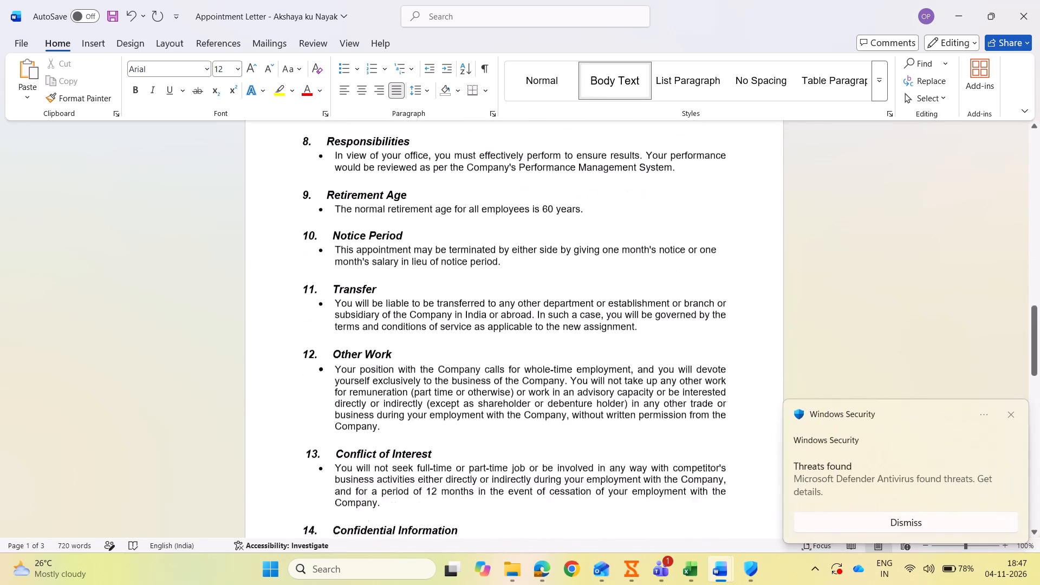
scroll(315, 293, "down", 20)
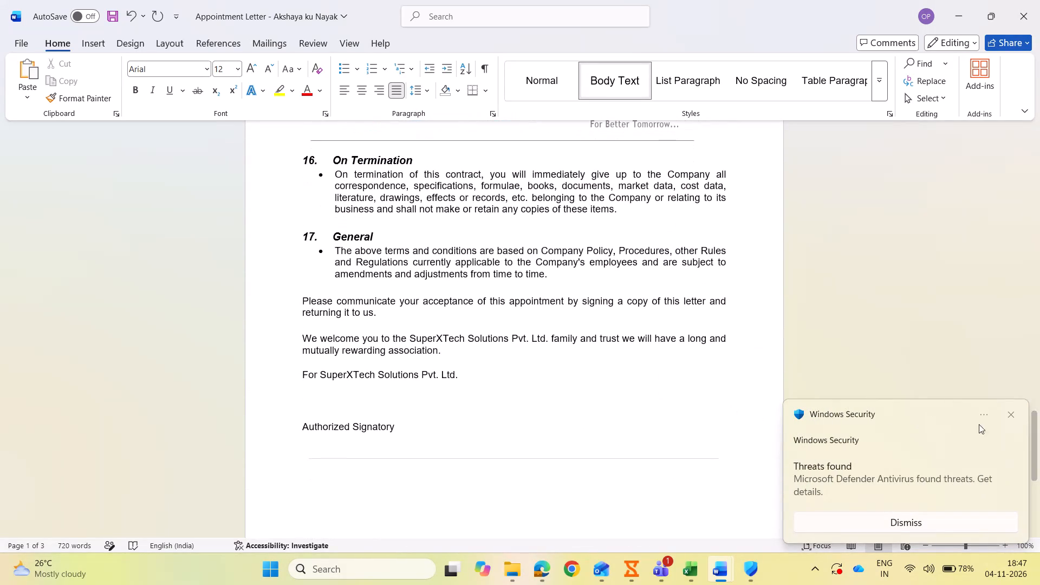
left_click(1015, 414)
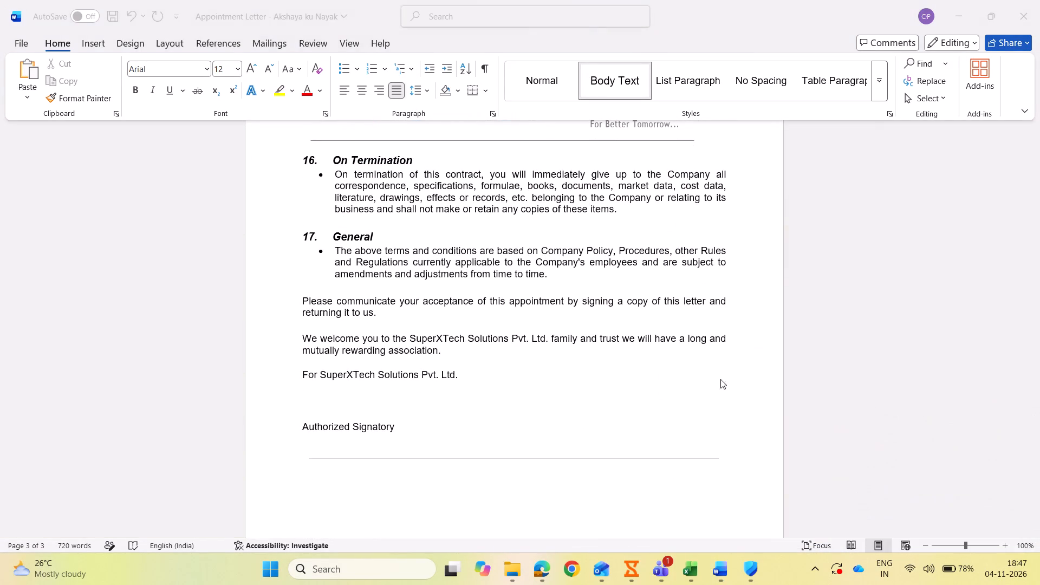
scroll(645, 374, "up", 5)
scroll(645, 373, "up", 19)
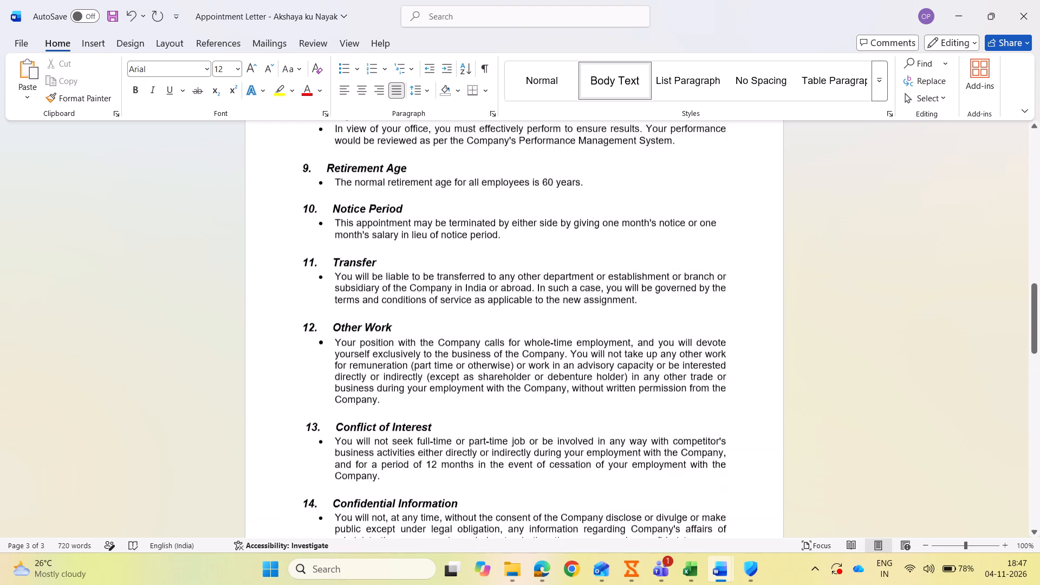
scroll(645, 373, "up", 1)
scroll(645, 373, "up", 20)
scroll(645, 373, "up", 10)
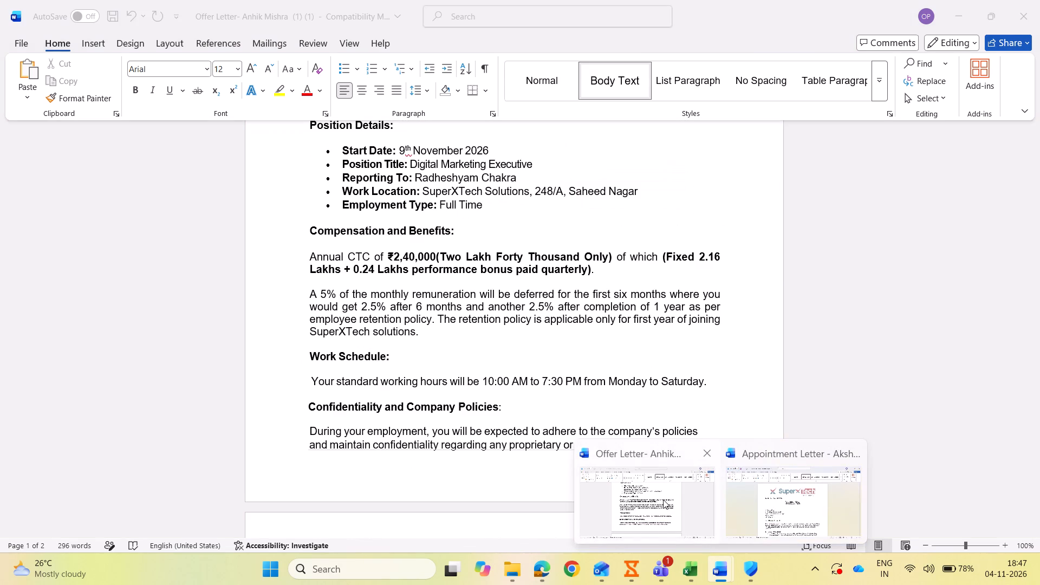
Switch back to the Digital Marketing Executive offer letter and dismiss the Windows Security notification.
left_click(663, 499)
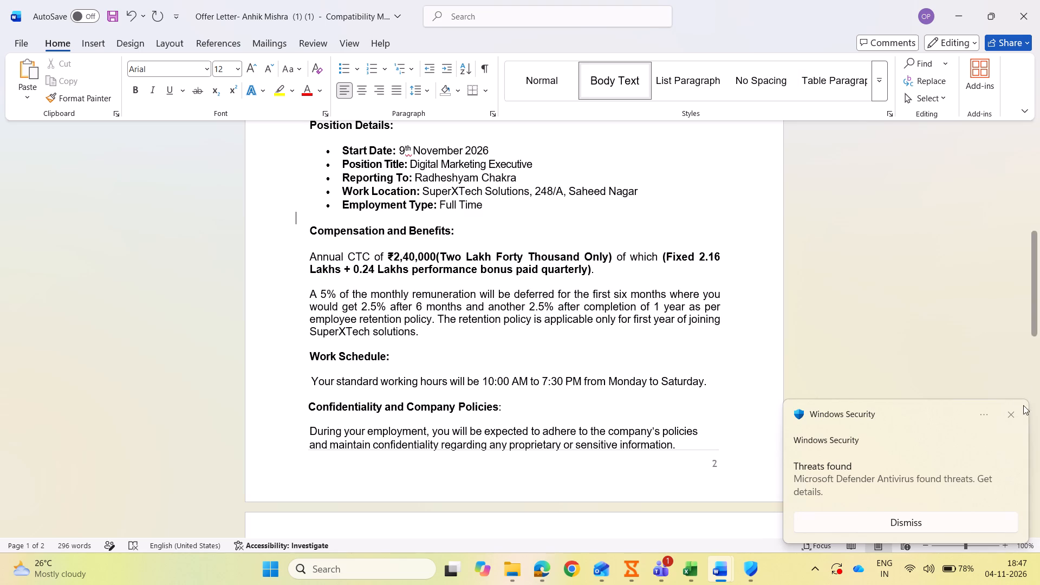
left_click(1011, 413)
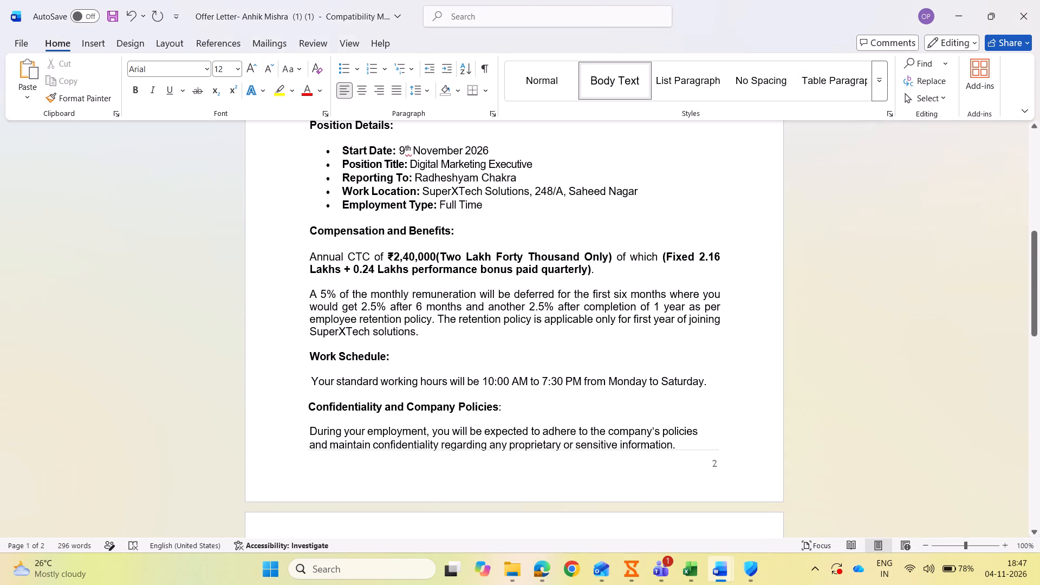
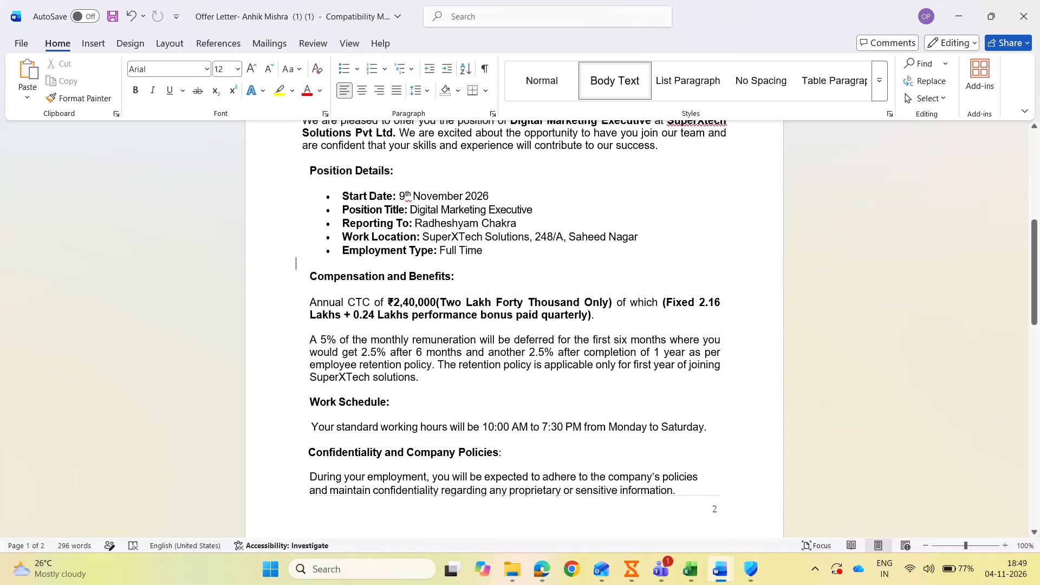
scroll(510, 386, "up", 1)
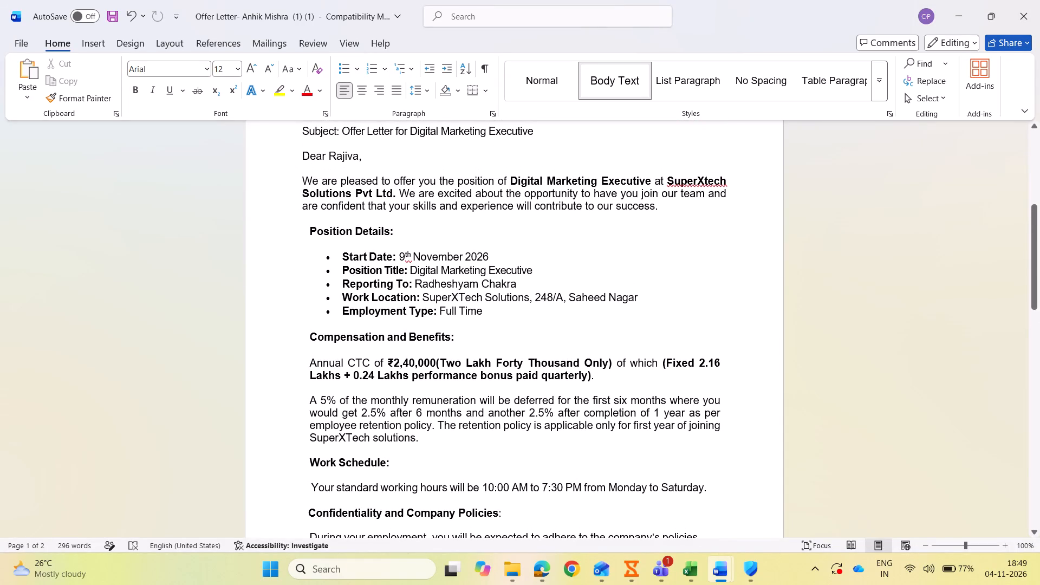
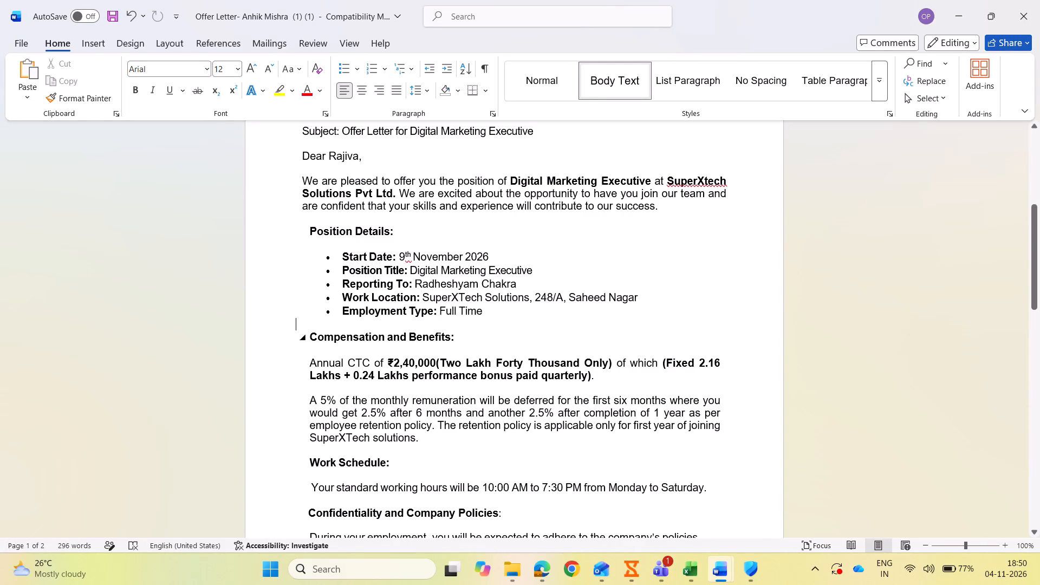
Delete the paragraph on the 5% deferred monthly remuneration and retention policy under Compensation and Benefits in the offer letter.
scroll(417, 362, "up", 1)
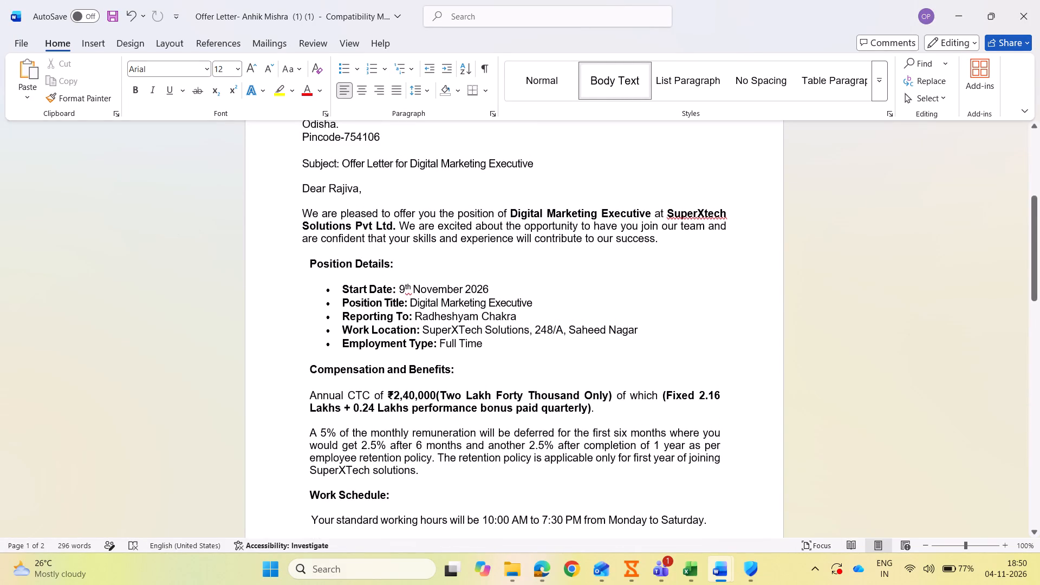
scroll(417, 362, "down", 3)
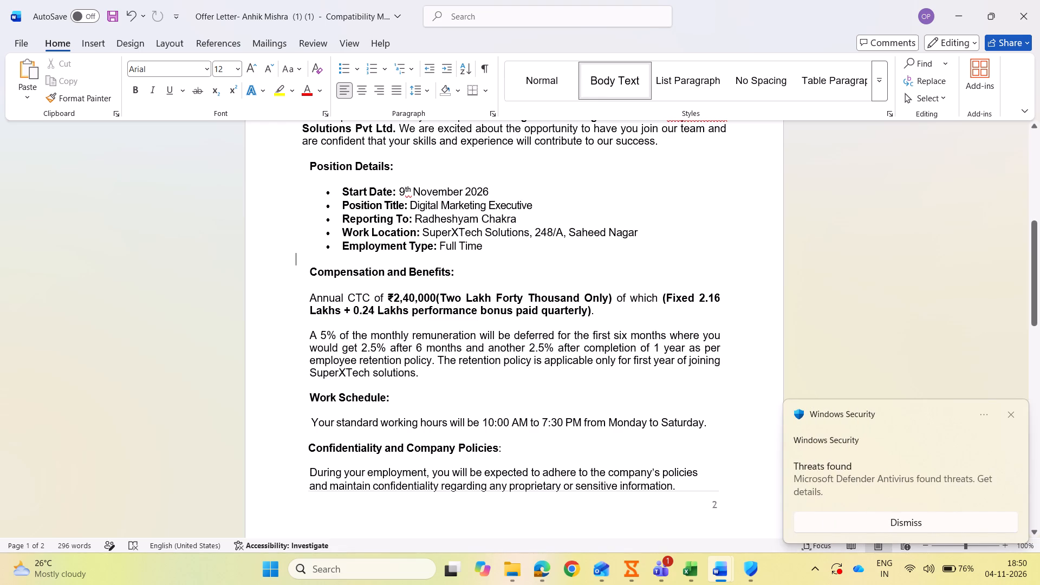
left_click(1010, 411)
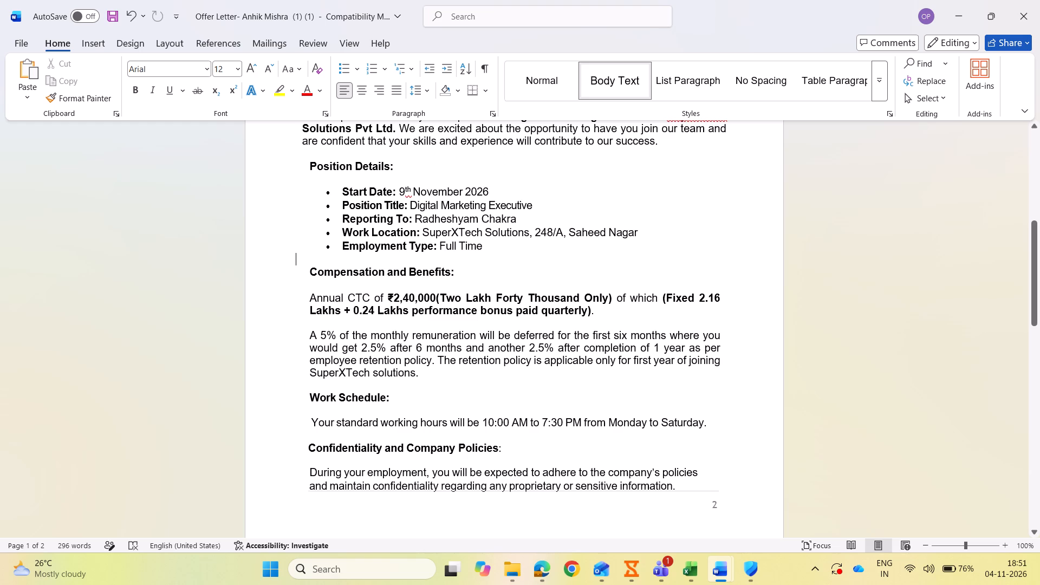
left_click_drag(309, 334, 418, 379)
key("Delete")
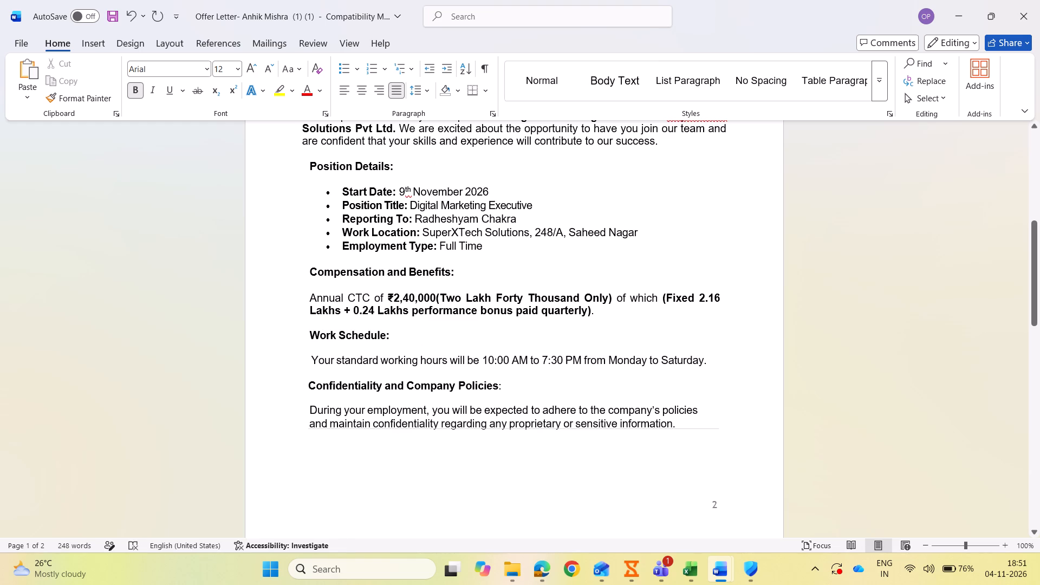
Review the rest of the offer letter, from the compensation and policy sections through the acceptance terms and candidate signature block.
scroll(331, 346, "up", 1)
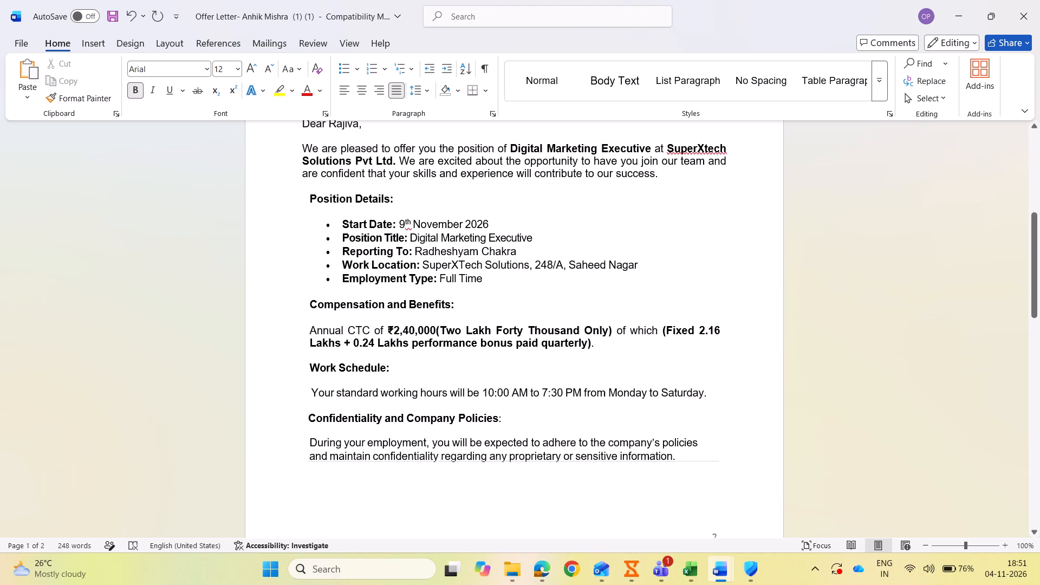
scroll(331, 345, "down", 13)
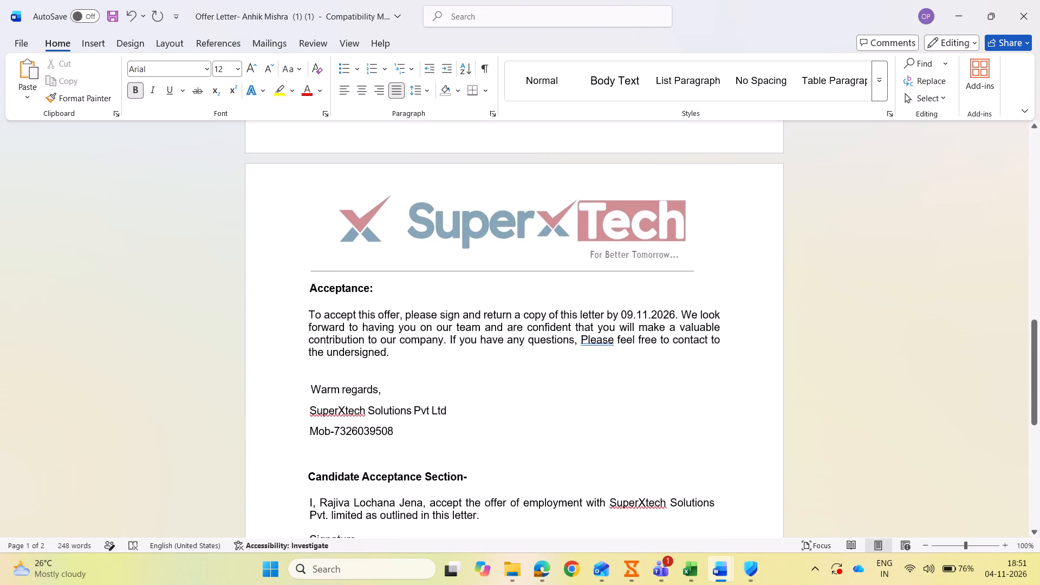
scroll(381, 414, "down", 1)
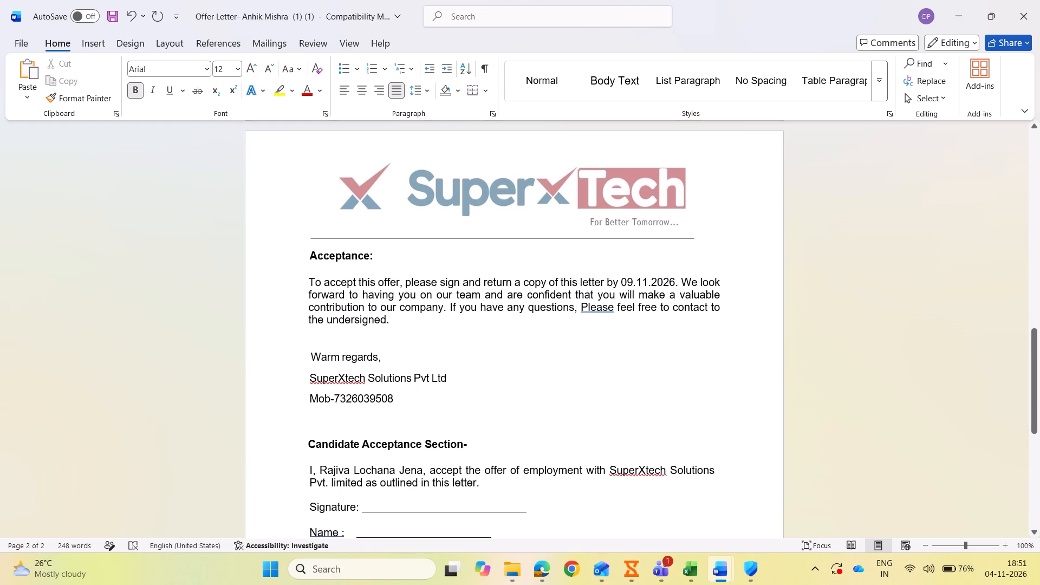
scroll(373, 420, "down", 2)
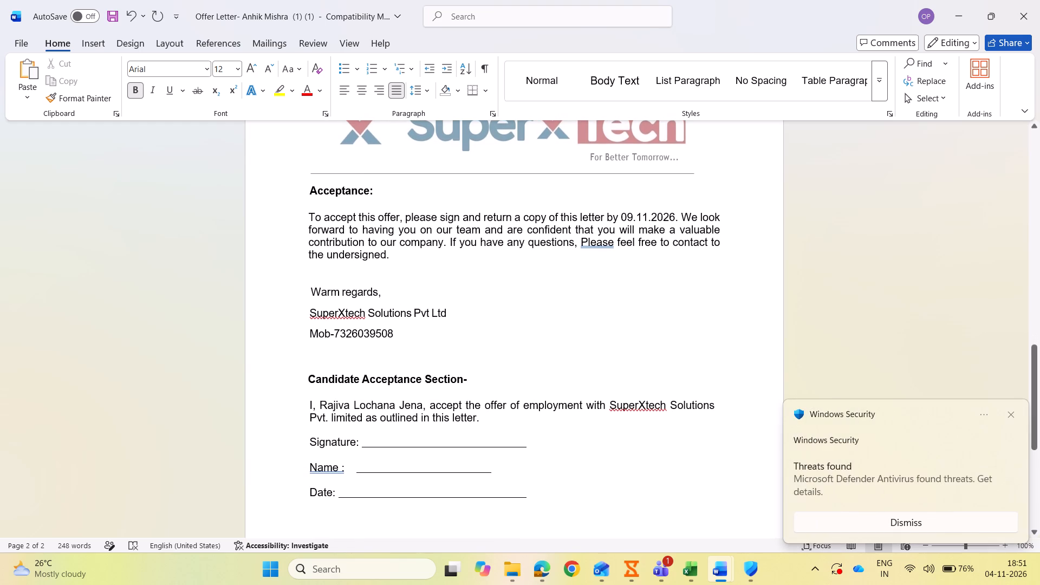
left_click(1012, 414)
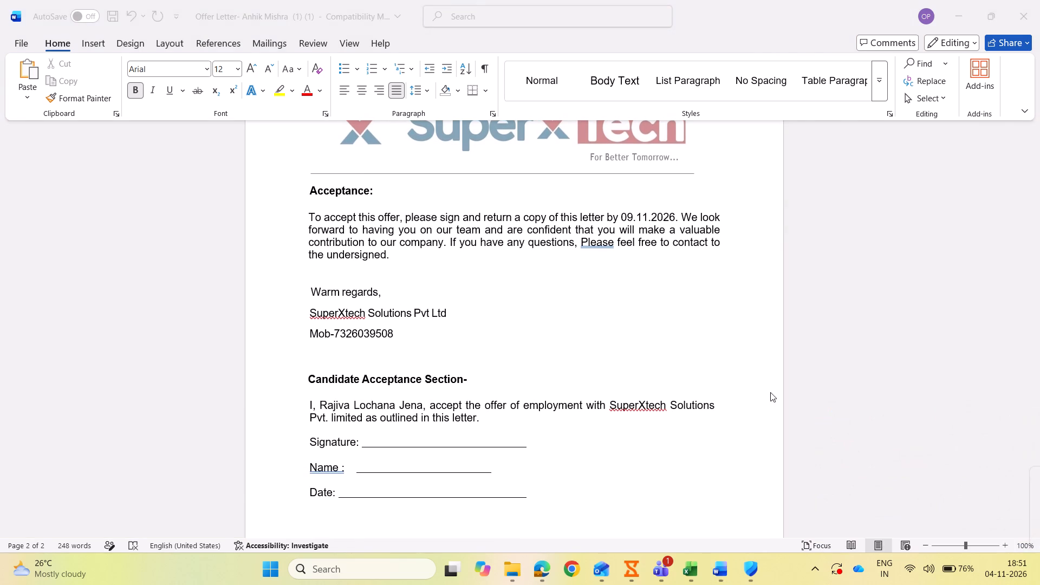
scroll(531, 405, "up", 9)
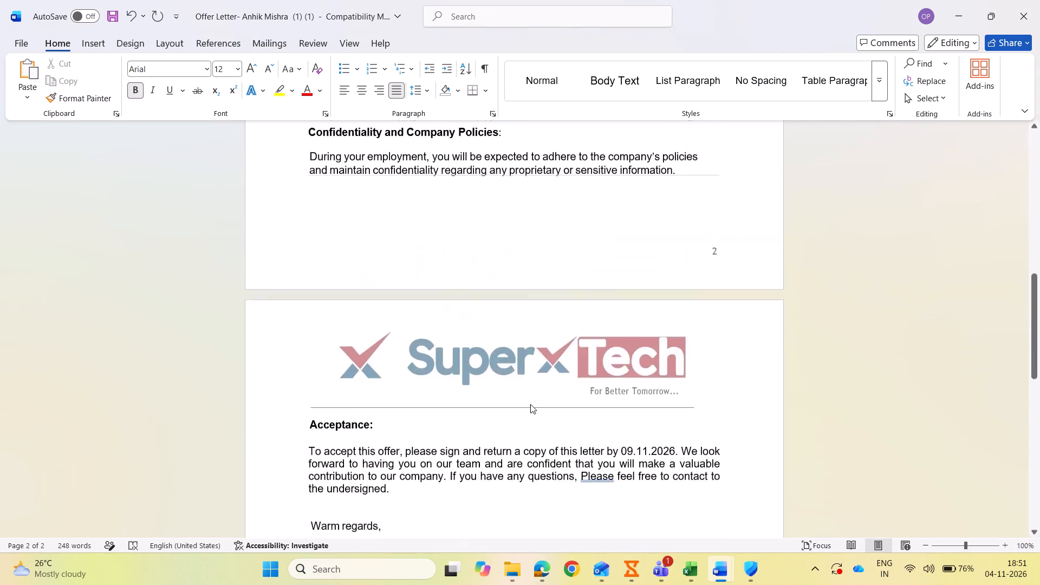
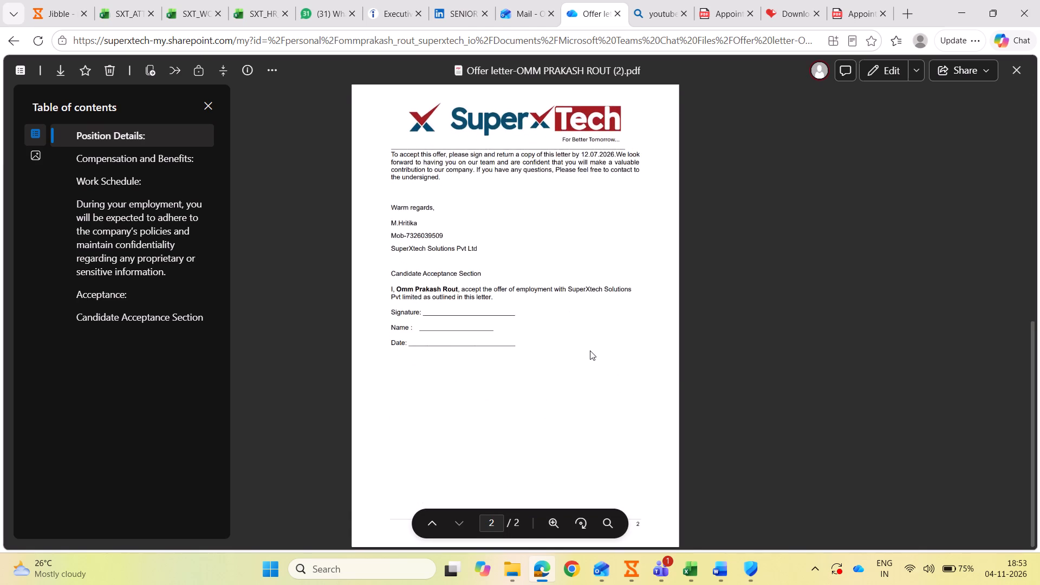
Examine the Manager, HR offer letter PDF in Microsoft Edge, checking its position details, compensation, work schedule and confidentiality sections.
scroll(590, 350, "up", 8)
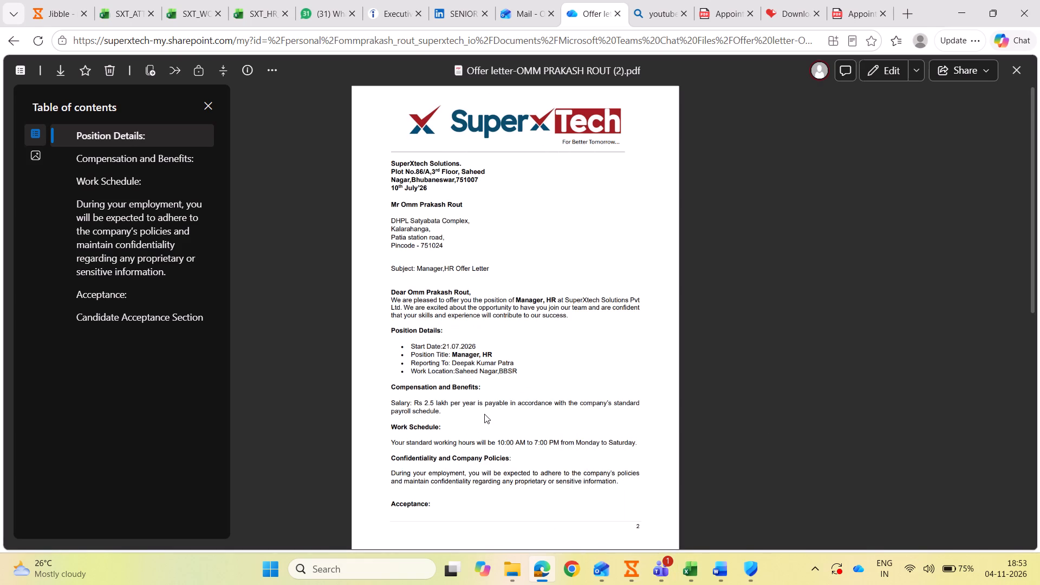
scroll(485, 415, "down", 2)
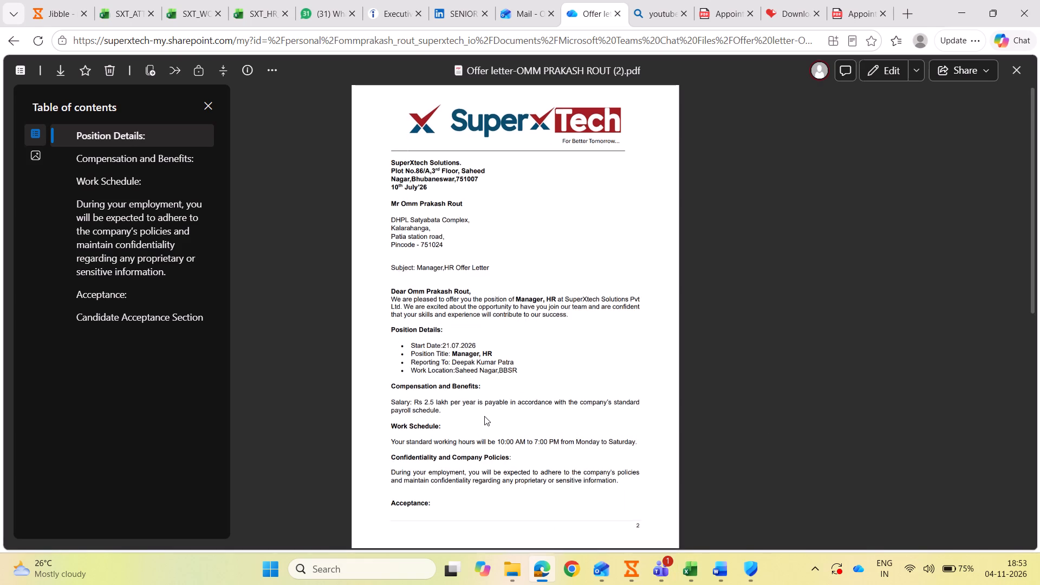
Review the Manager, HR offer letter PDF again, from the letterhead and position details through the confidentiality section.
scroll(484, 416, "down", 3)
scroll(484, 416, "up", 4)
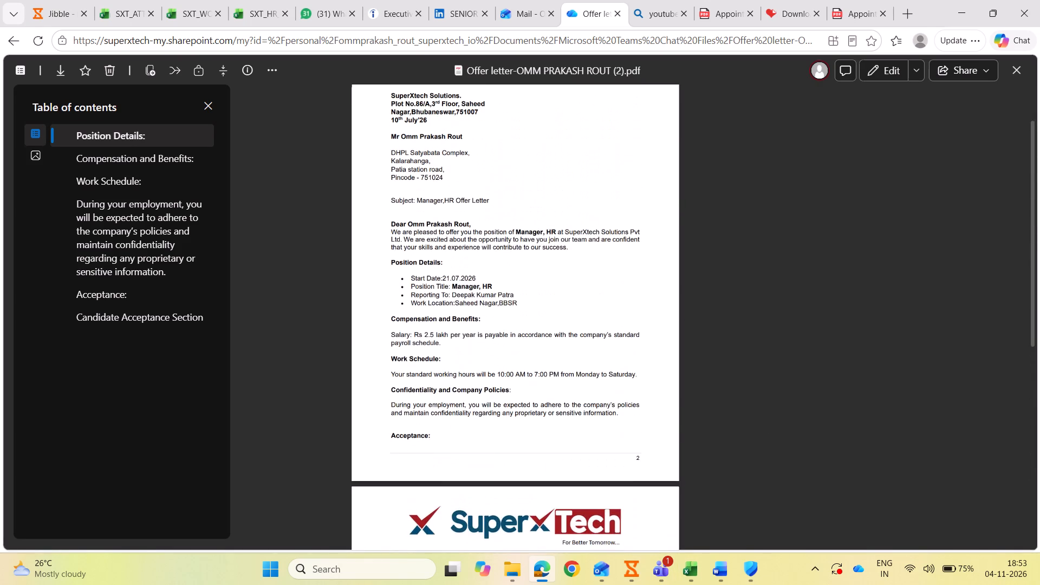
scroll(484, 417, "up", 5)
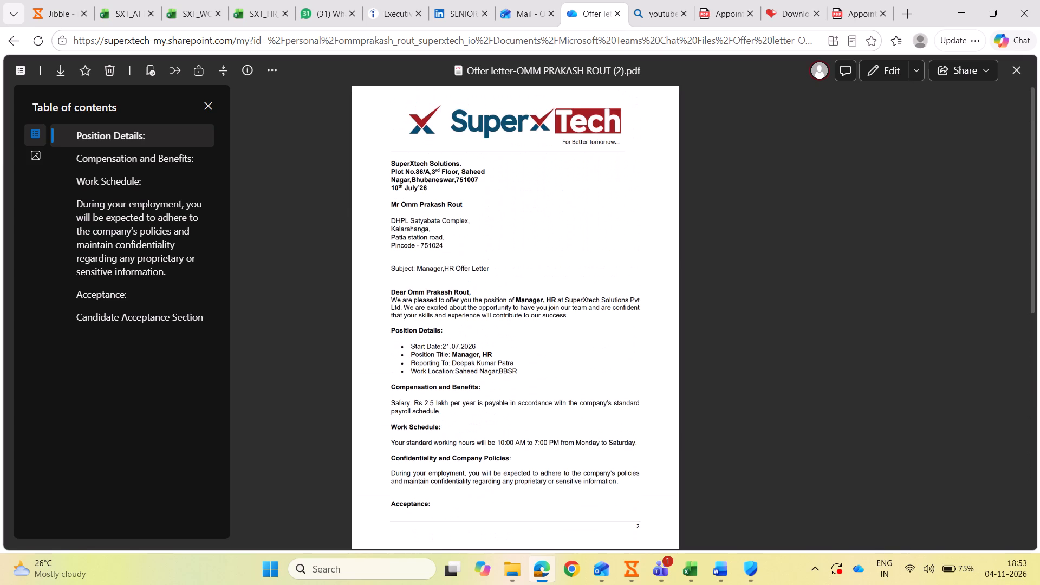
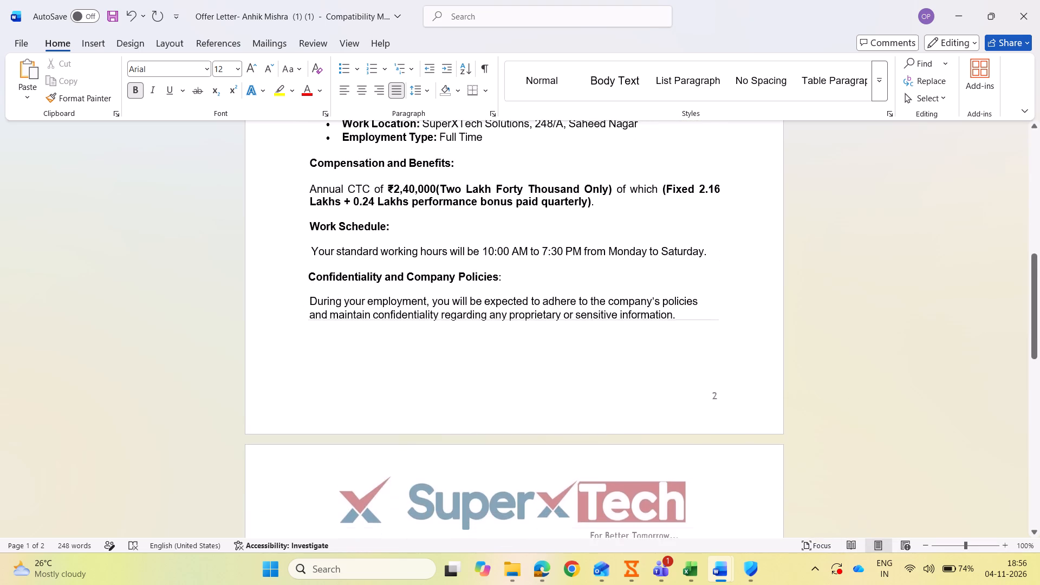
Examine the rest of the offer letter in Word, from the confidentiality section through the acceptance text and candidate signature fields.
scroll(432, 216, "down", 14)
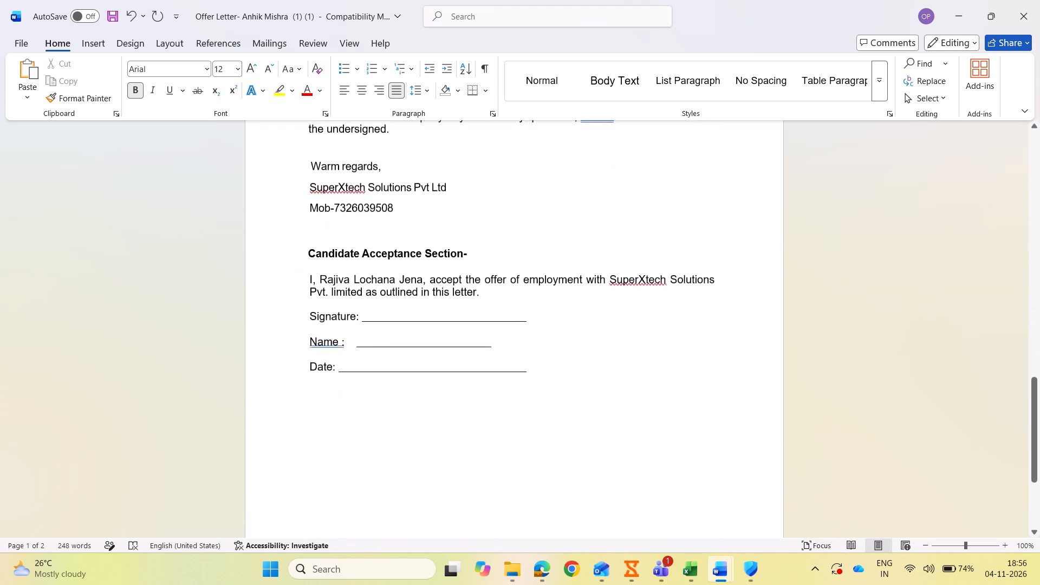
scroll(429, 227, "up", 14)
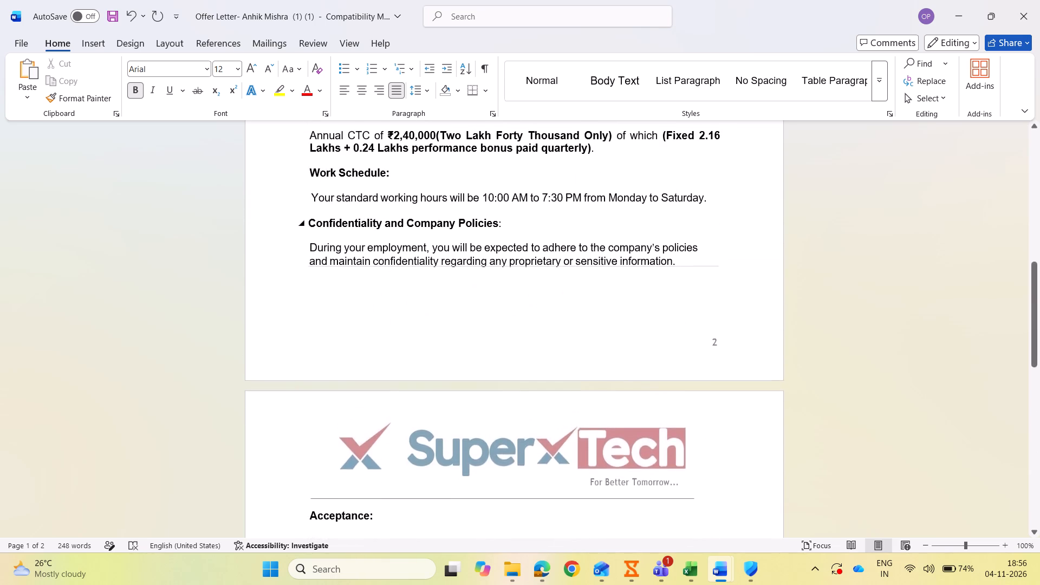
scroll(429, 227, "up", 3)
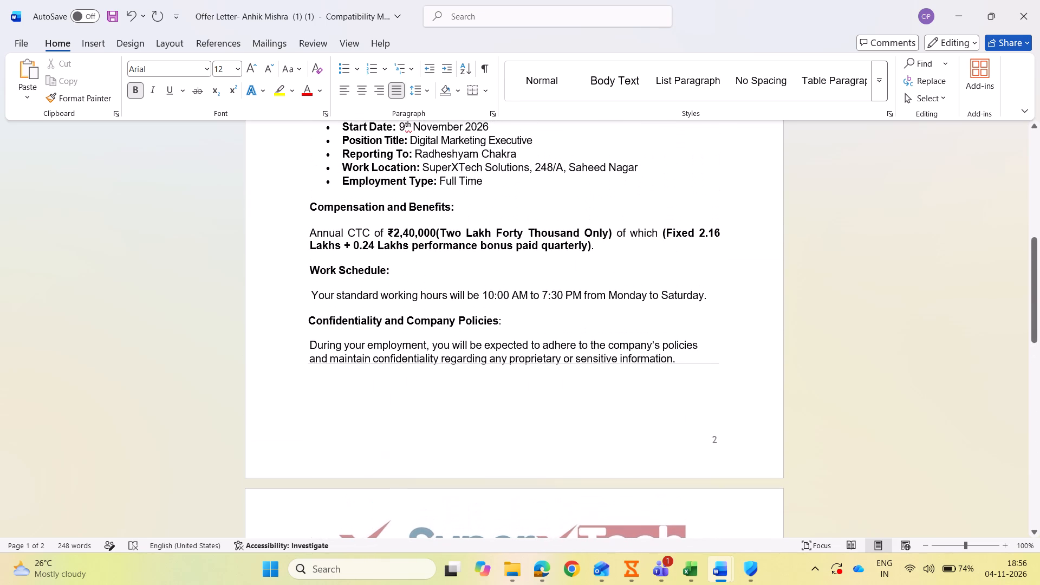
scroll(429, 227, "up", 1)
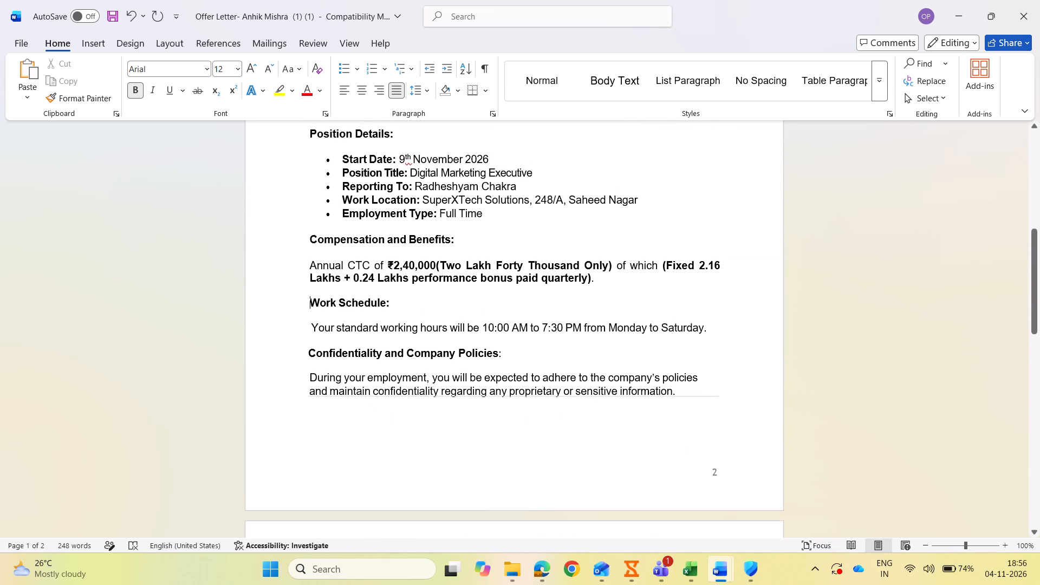
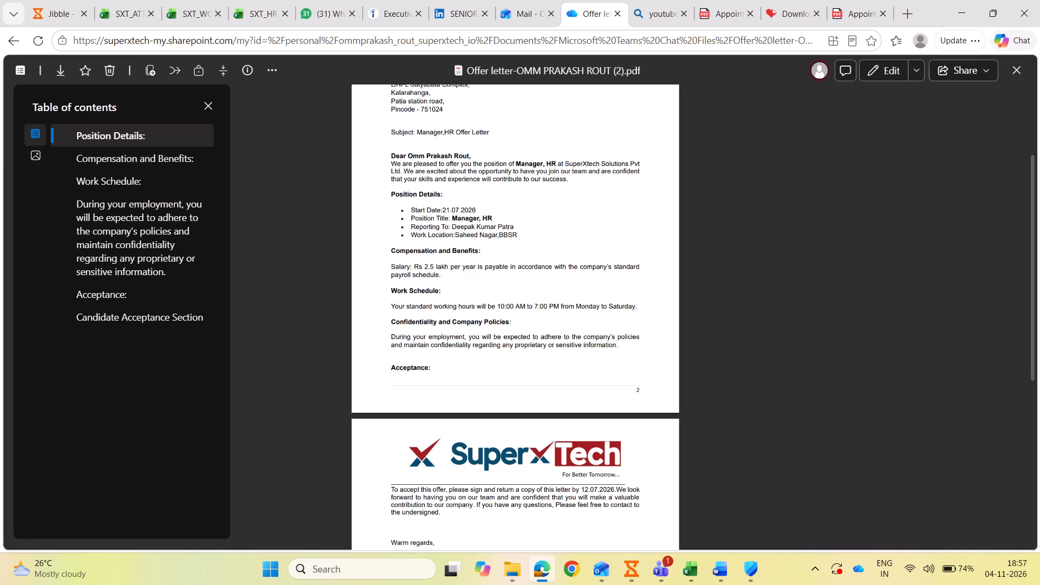
Copy the salary and payroll schedule sentence from the Manager, HR offer letter PDF and switch to the Digital Marketing Executive letter in Word.
left_click_drag(388, 265, 449, 281)
left_click(449, 281)
key("ctrl+c")
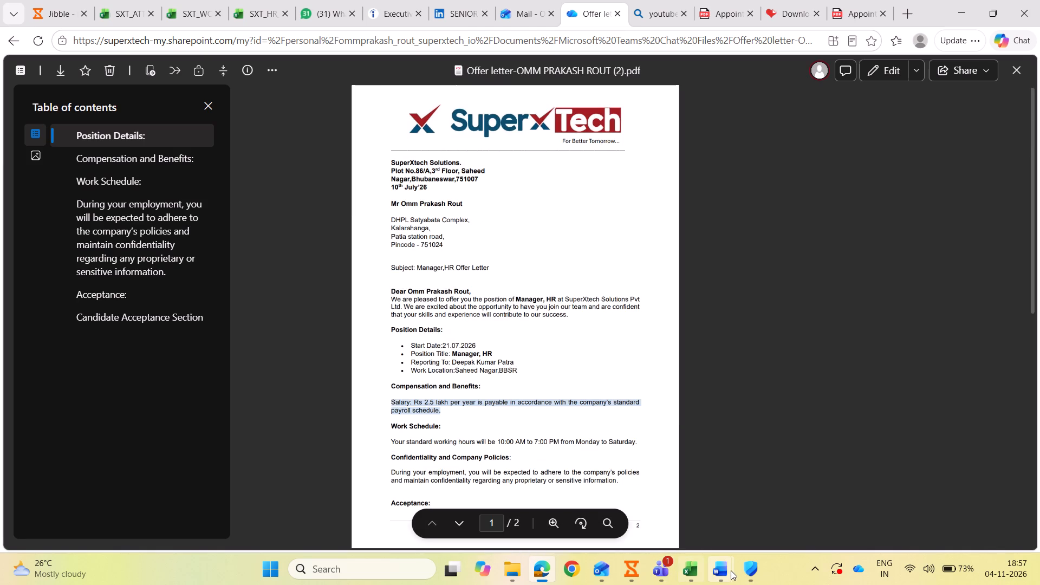
left_click(665, 515)
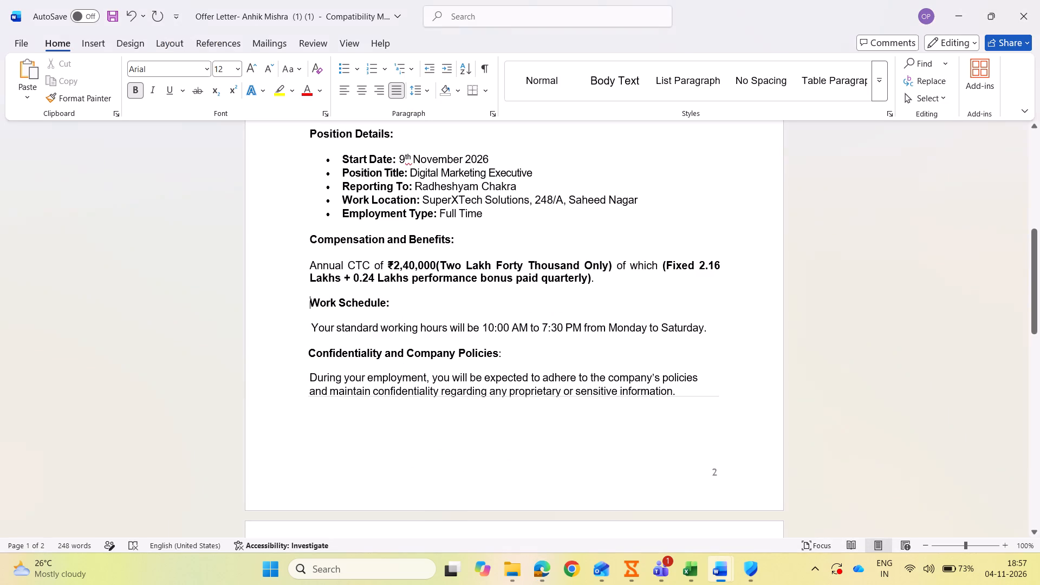
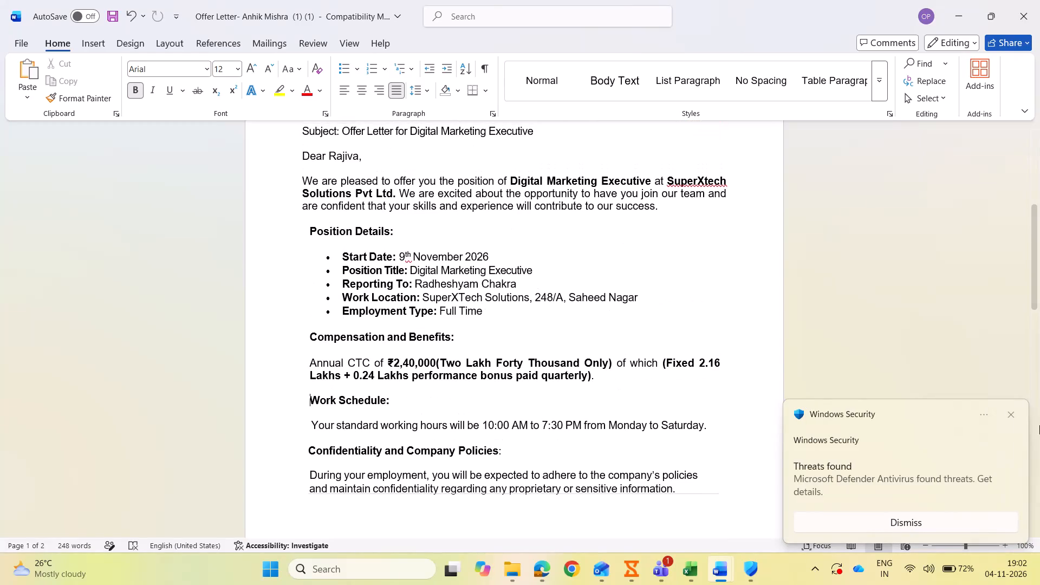
Insert a blank line above the Signature field in the offer letter's Candidate Acceptance Section.
left_click(1011, 413)
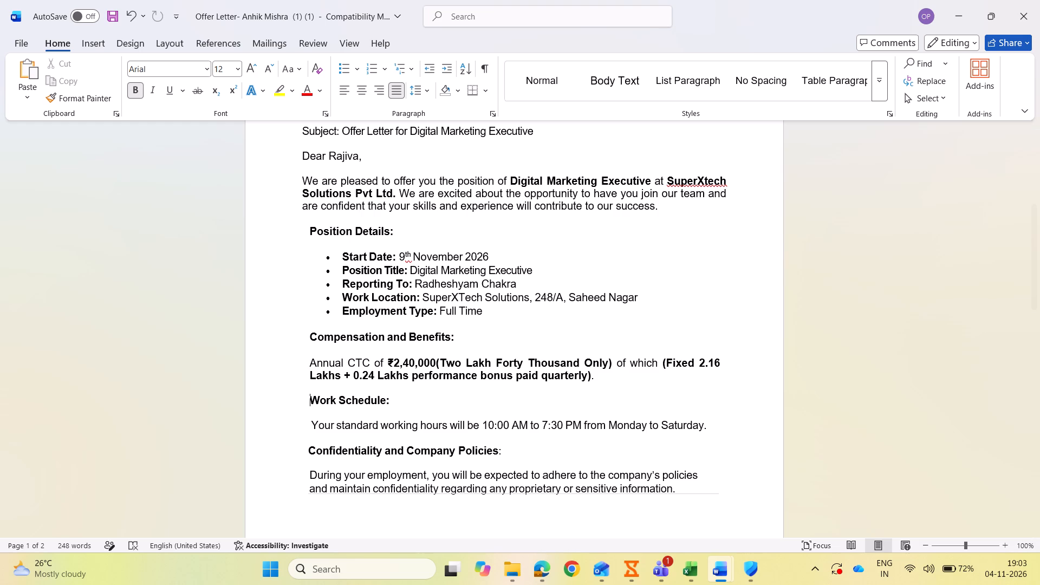
scroll(594, 356, "down", 3)
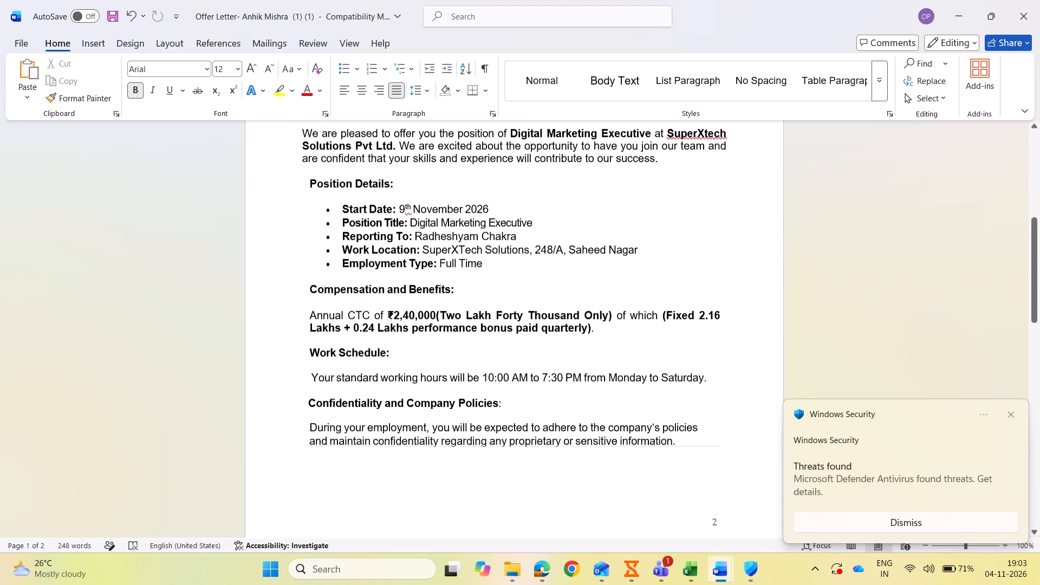
scroll(591, 363, "down", 16)
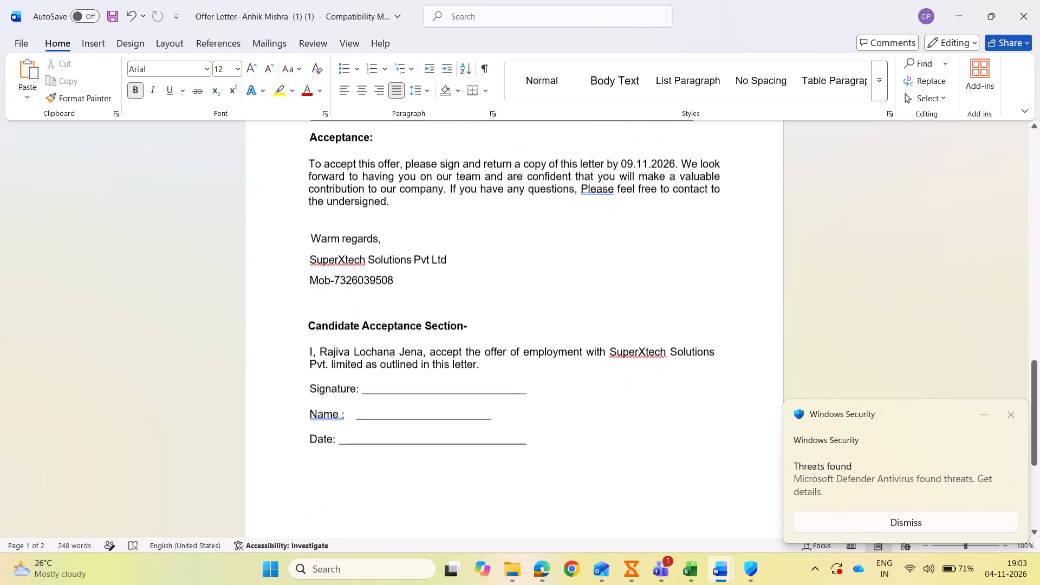
scroll(590, 382, "down", 2)
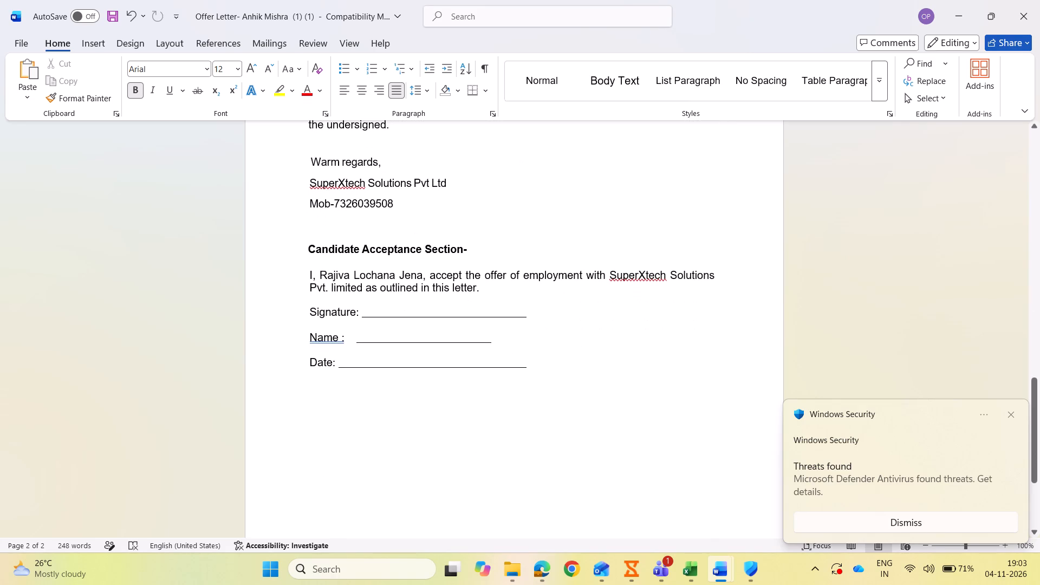
left_click(497, 337)
left_click(309, 308)
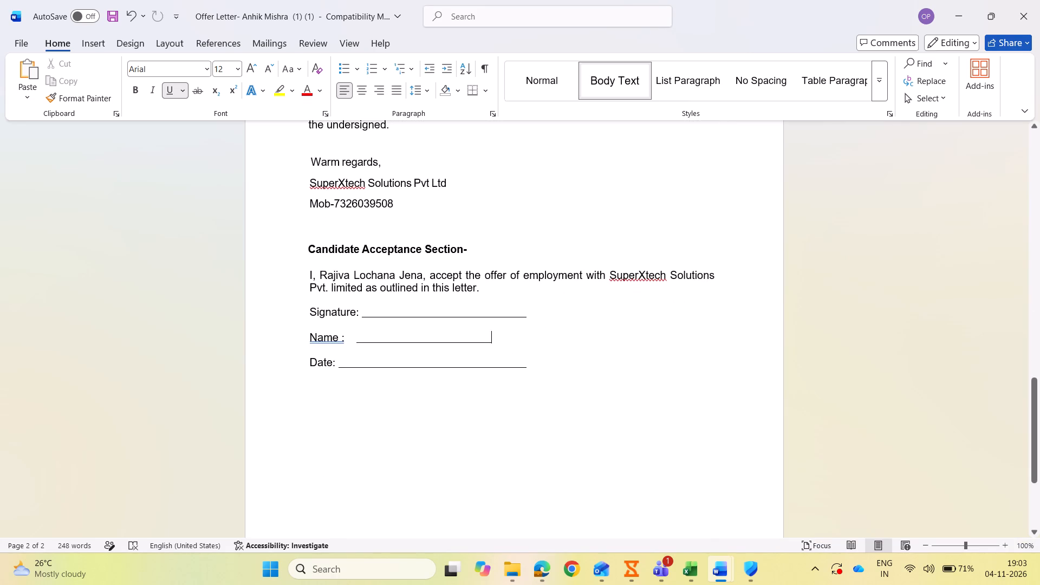
key("Return")
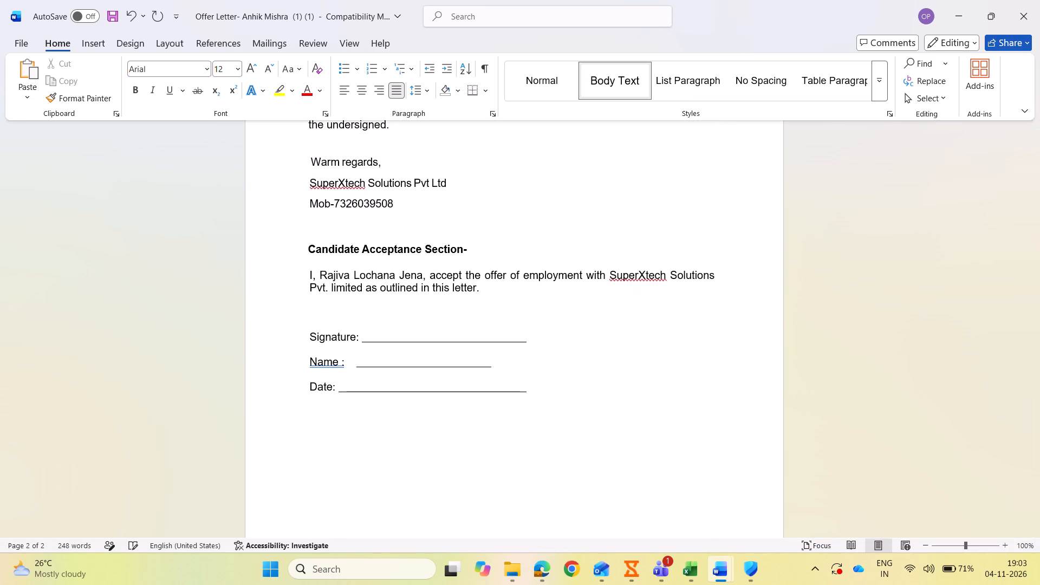
Delete the Name field and its empty line between Signature and Date in the Candidate Acceptance Section.
left_click(502, 369)
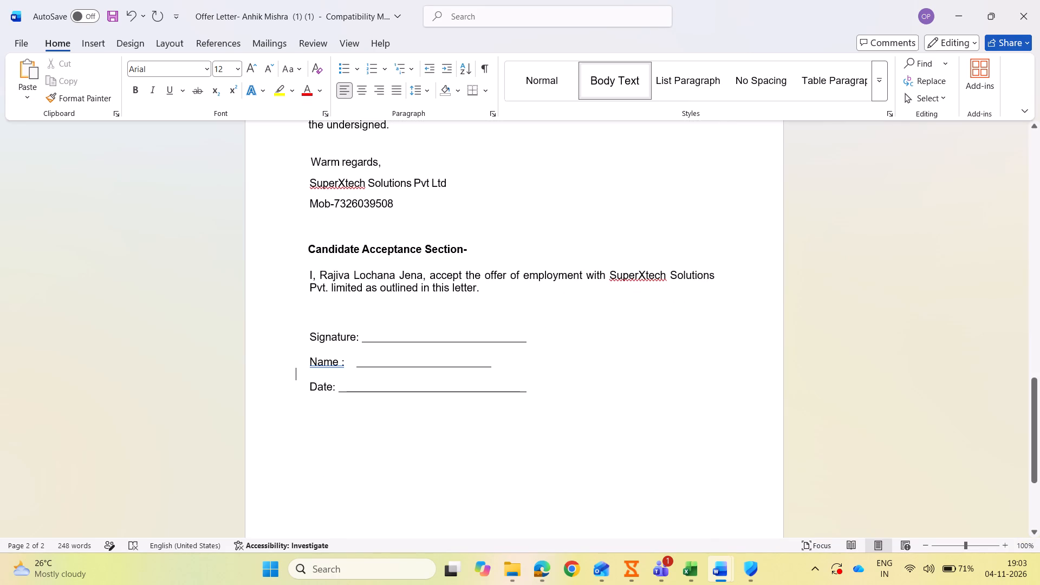
left_click_drag(490, 364, 495, 364)
key("BackSpace")
key("BackSpace")
key("BackSpace")
key("BackSpace")
key("BackSpace")
key("BackSpace")
key("BackSpace")
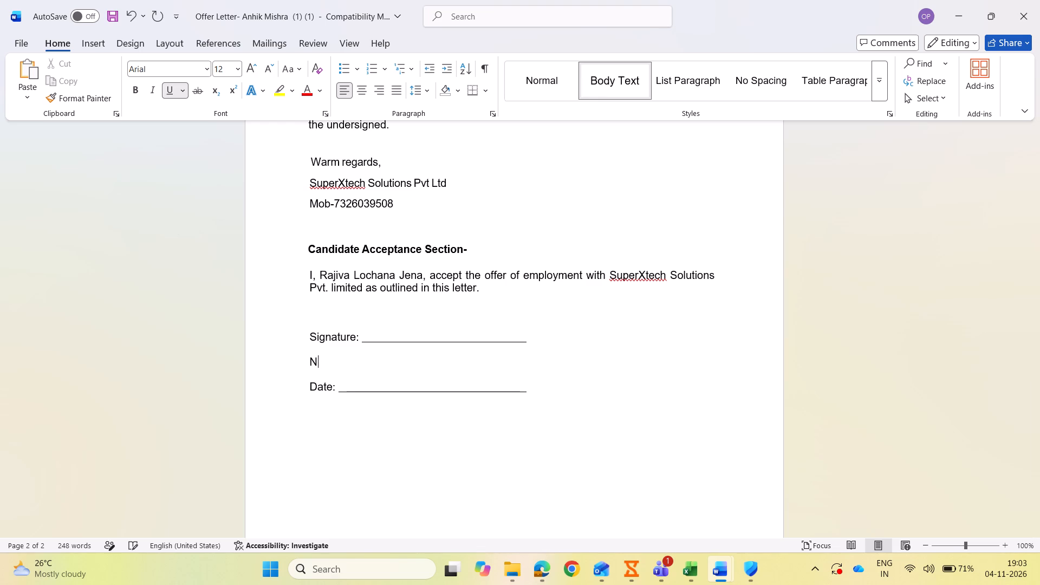
key("BackSpace")
key("BackSpace")
key("BackSpace")
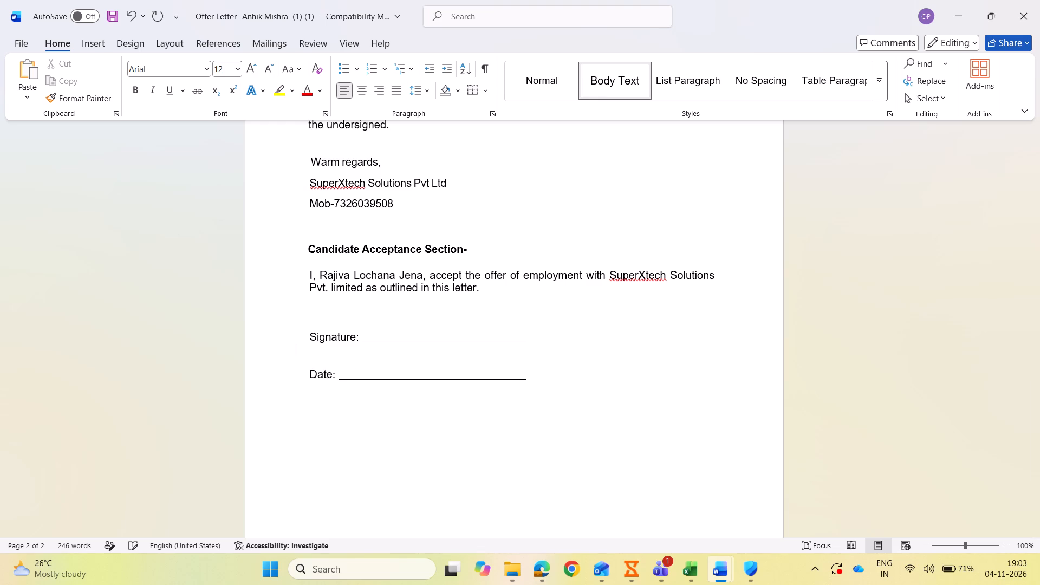
key("BackSpace")
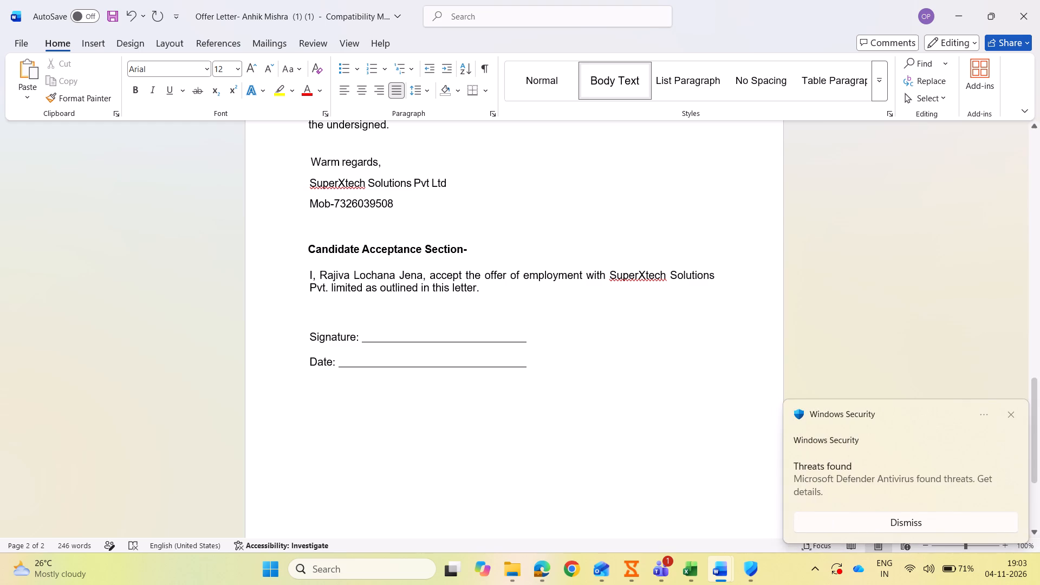
left_click(1012, 411)
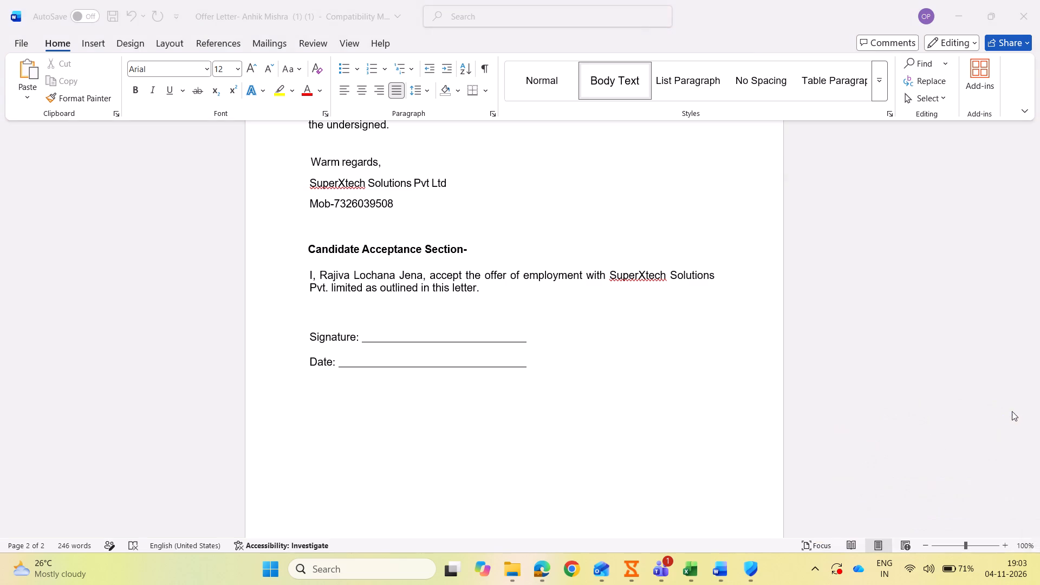
Review the letter back from the acceptance section to the position details, compensation, work schedule and confidentiality terms.
scroll(600, 446, "up", 8)
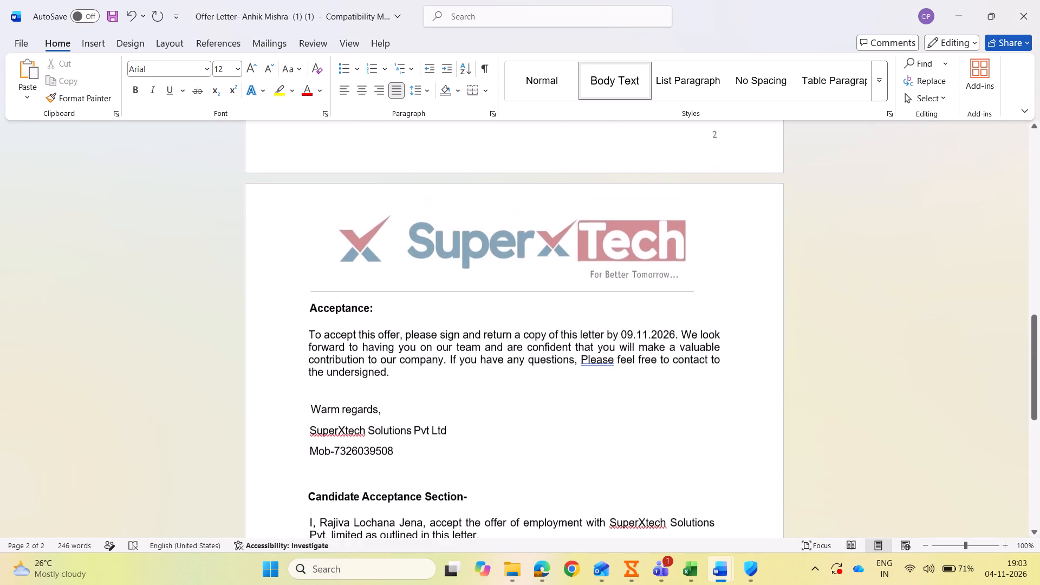
scroll(599, 461, "up", 9)
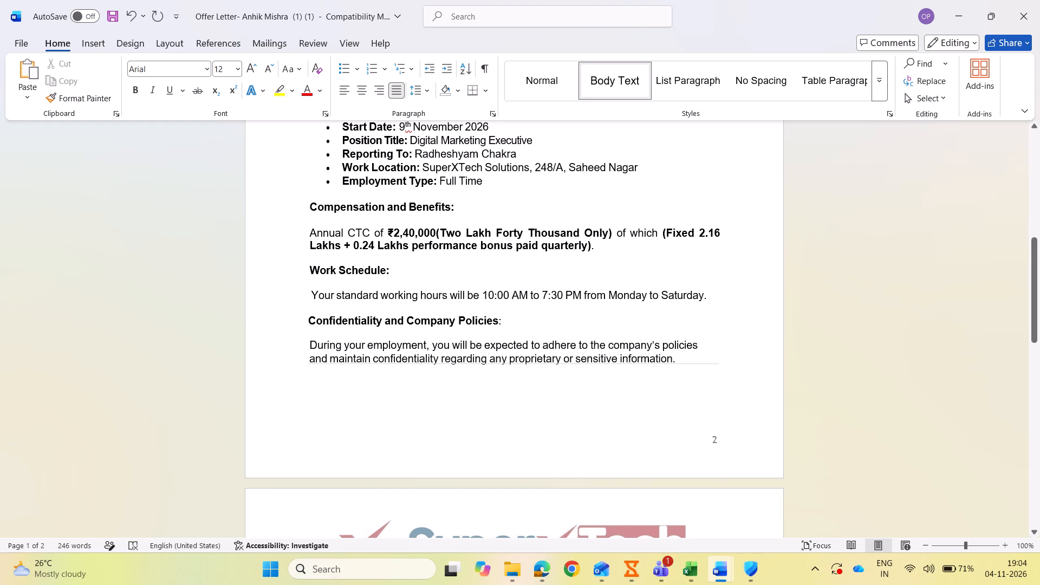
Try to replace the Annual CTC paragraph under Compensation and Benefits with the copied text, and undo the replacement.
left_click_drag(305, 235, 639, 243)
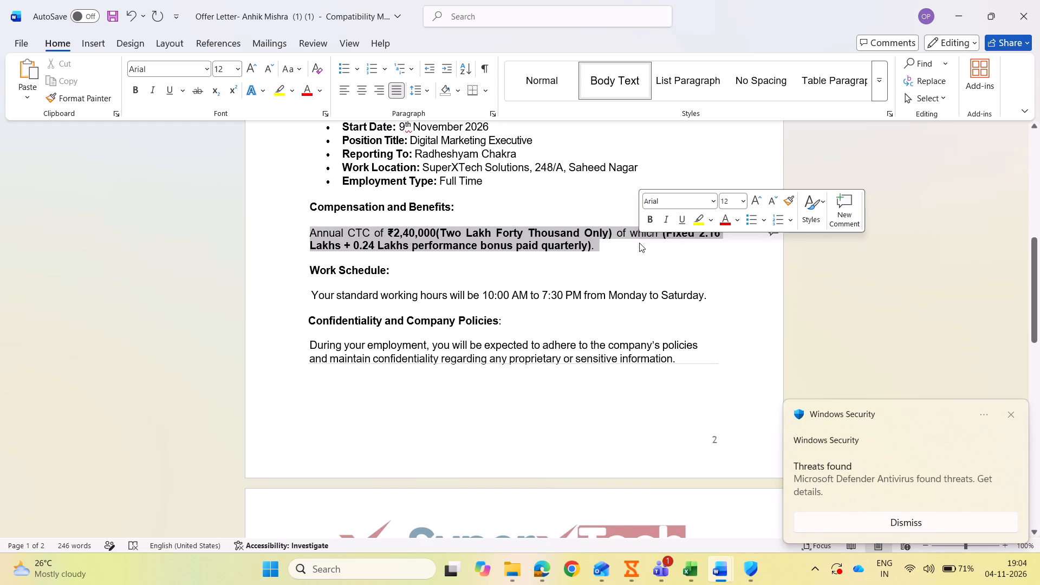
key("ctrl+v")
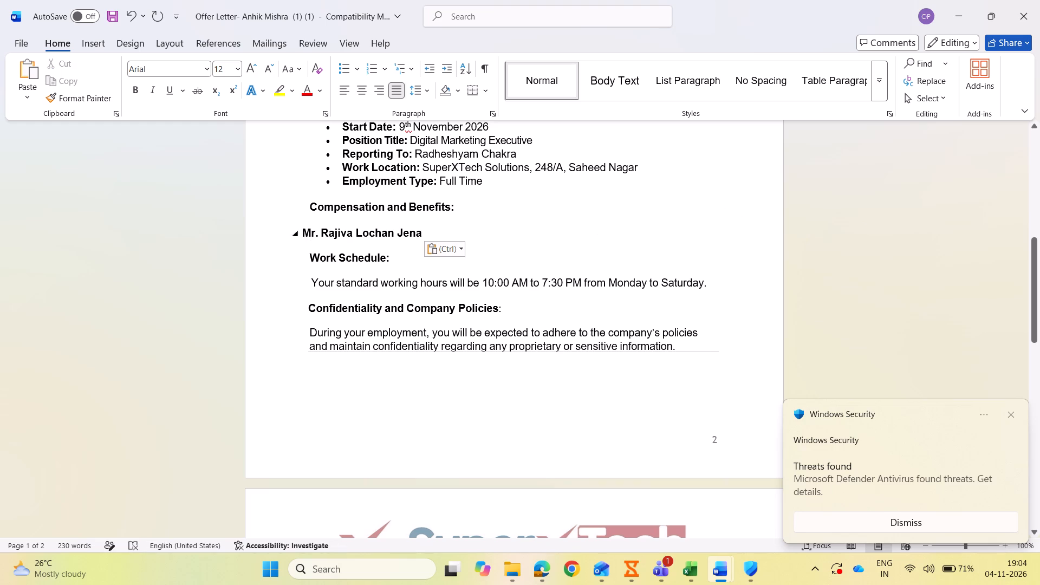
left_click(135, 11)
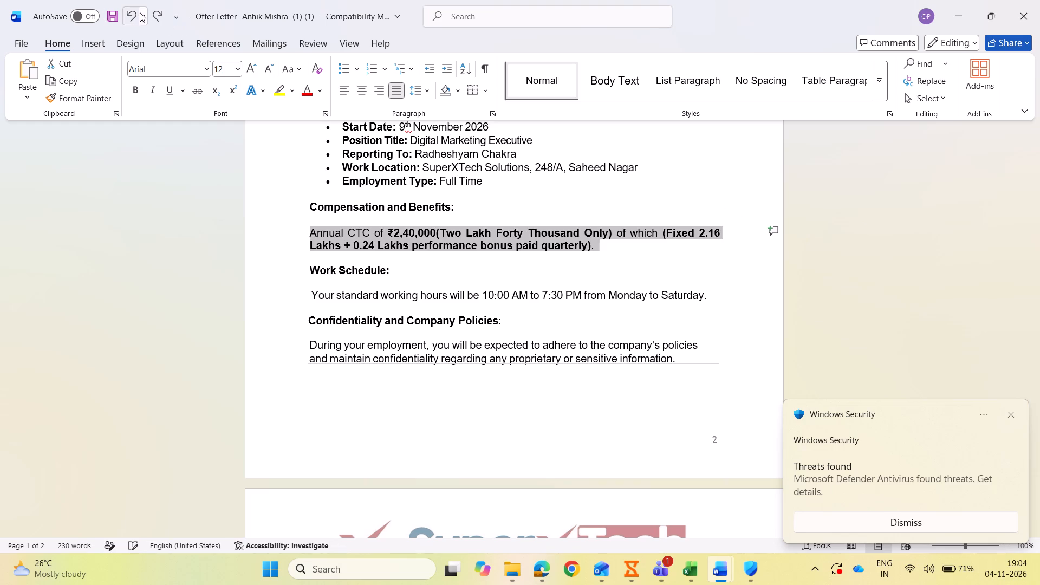
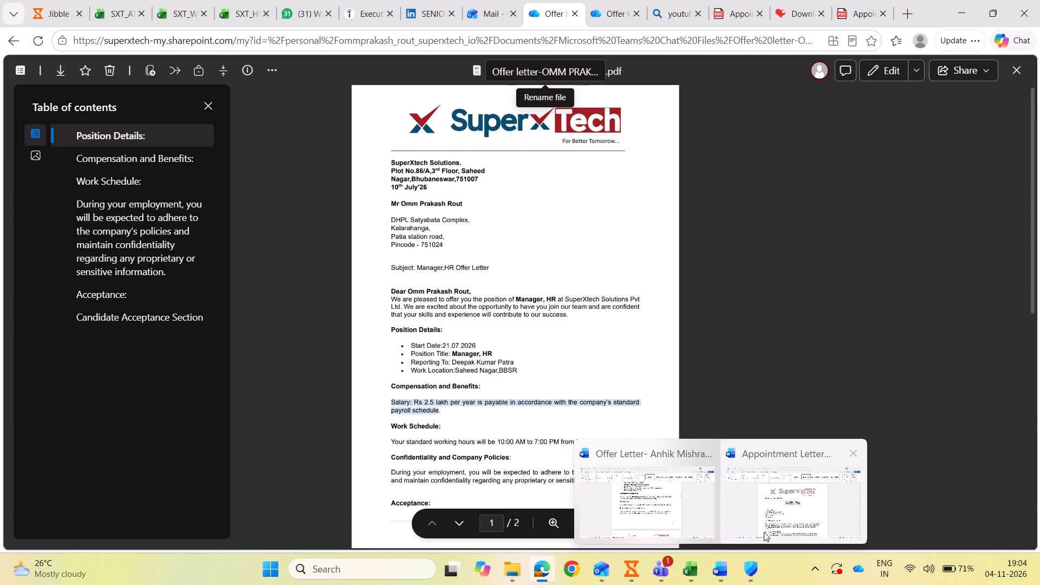
In the Word offer letter, replace the selected CTC paragraph with the copied salary sentence and add blank lines before Work Schedule.
left_click(660, 520)
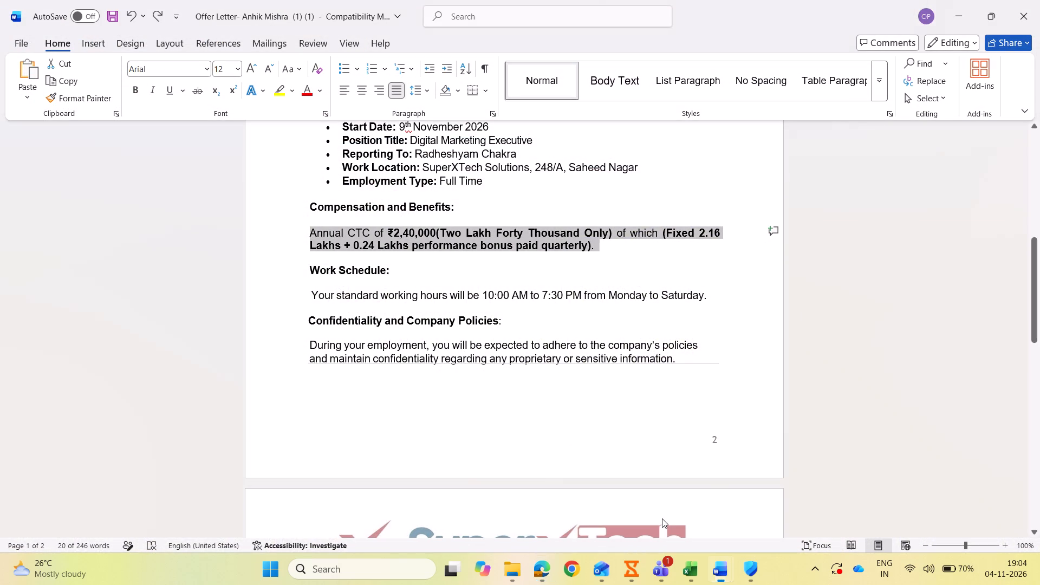
key("ctrl+v")
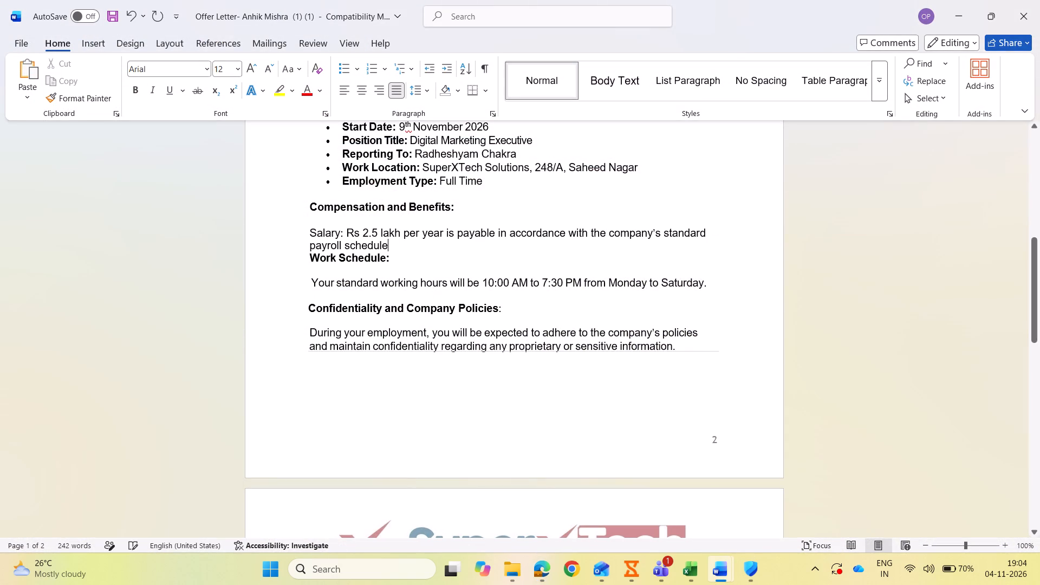
key("Return")
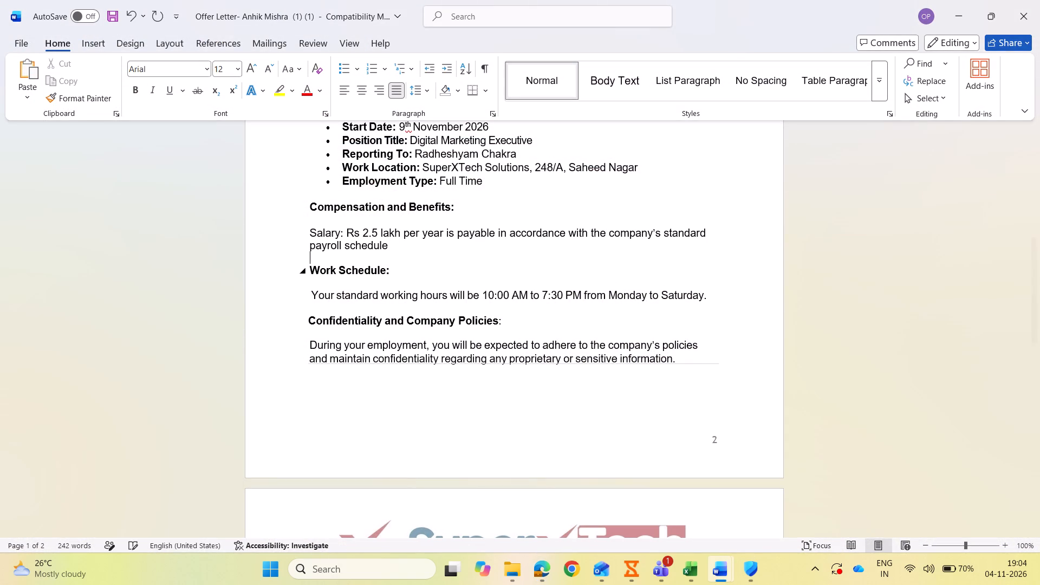
key("Return")
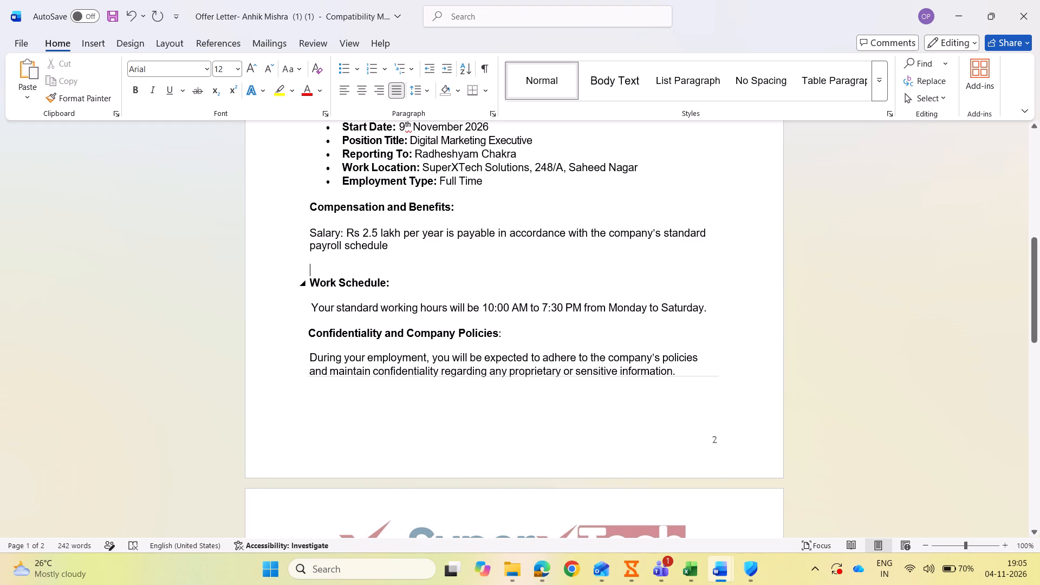
Set the salary under Compensation and Benefits to Rs 1.5 lakh.
left_click(366, 230)
key("BackSpace")
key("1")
Check how the Manager appointment letter writes its salary, and add "/-" after "1.5 lakh" in the offer letter.
left_click(400, 236)
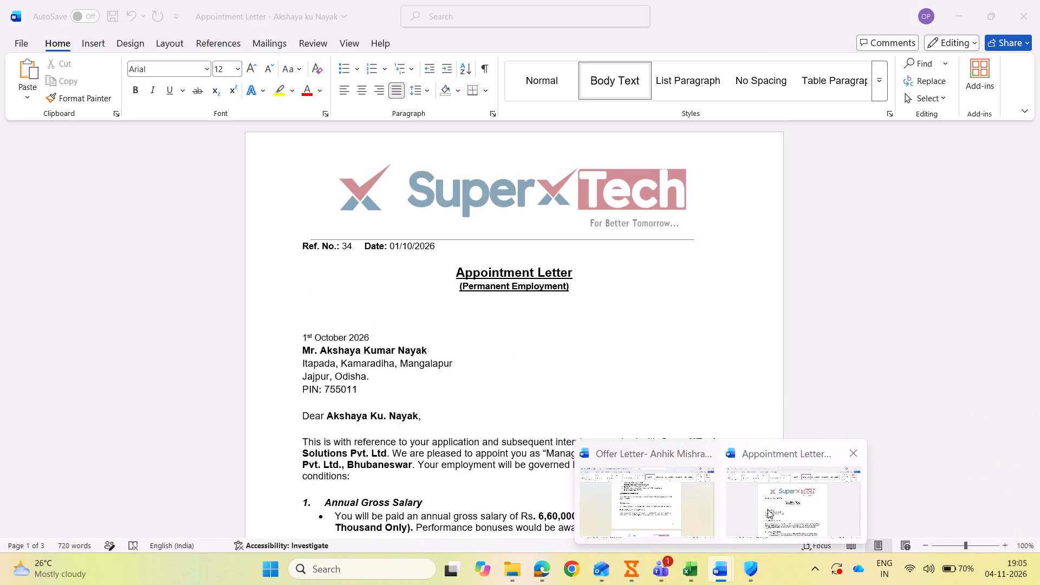
left_click(768, 509)
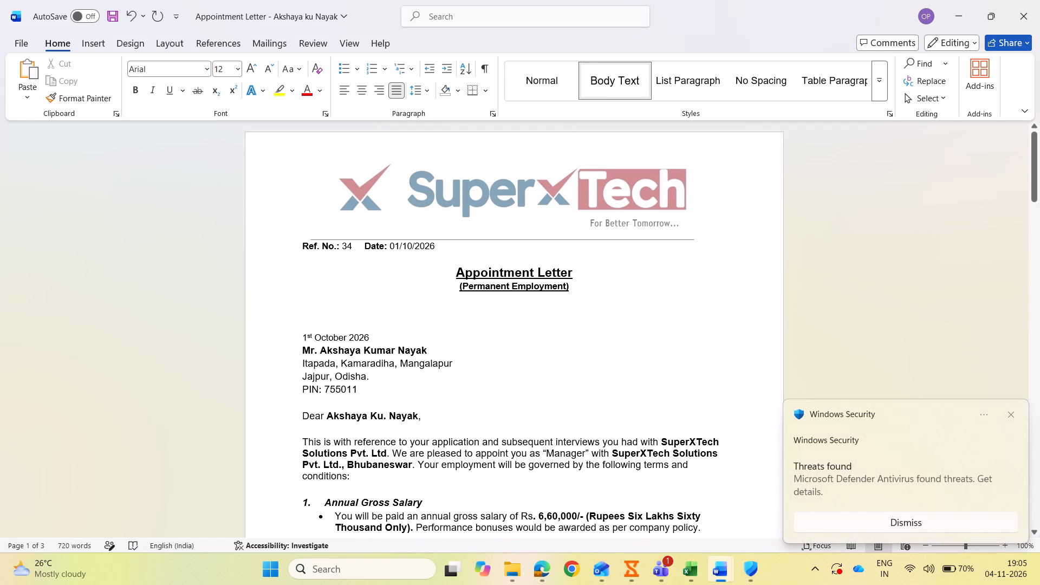
scroll(718, 472, "down", 1)
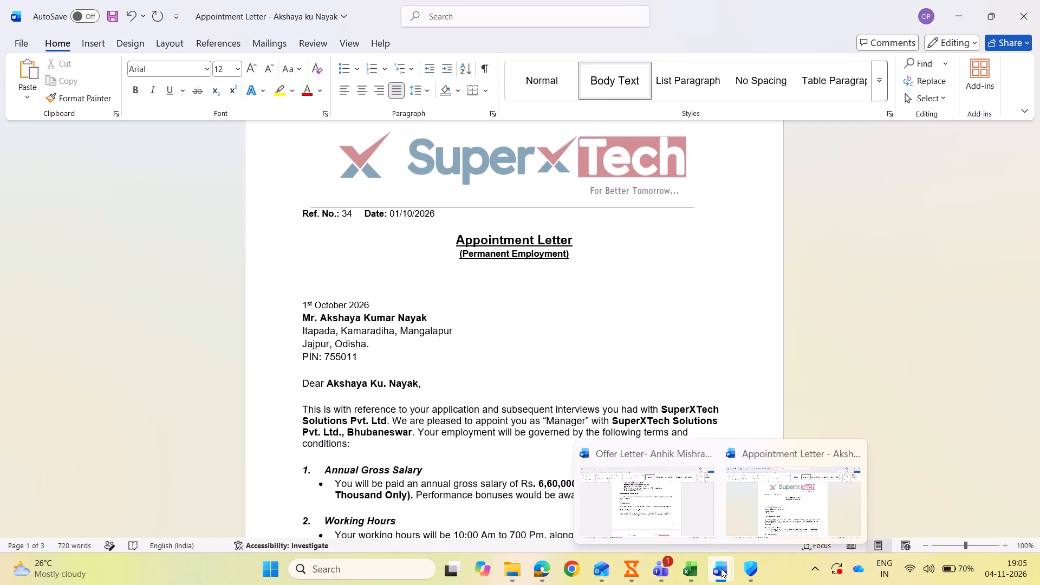
left_click(671, 523)
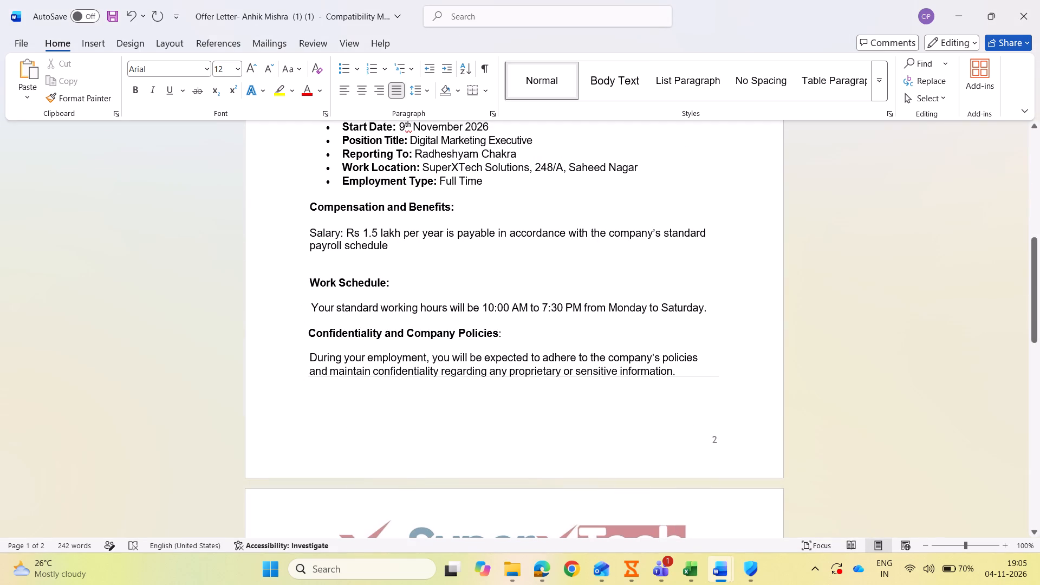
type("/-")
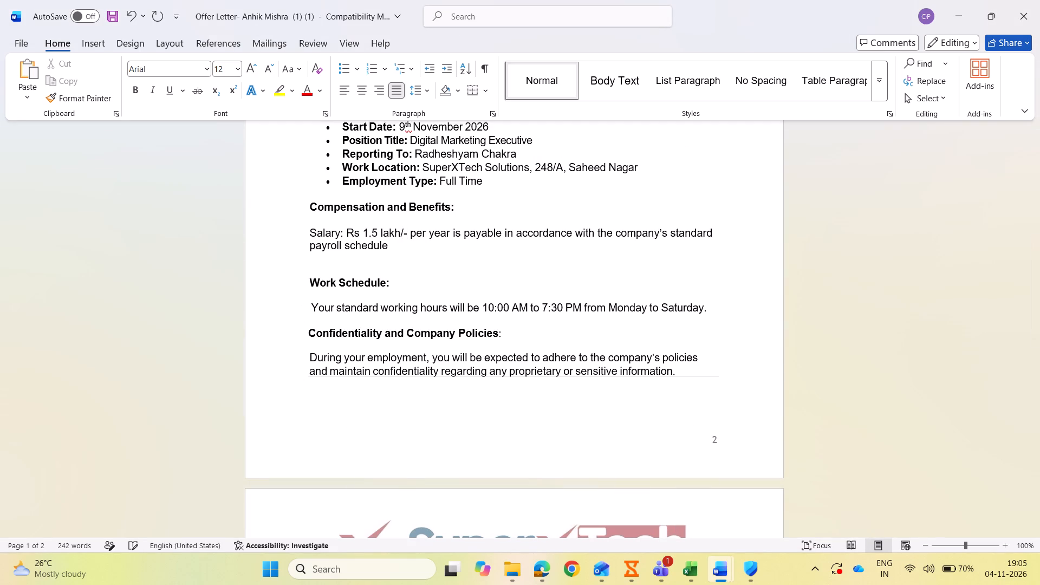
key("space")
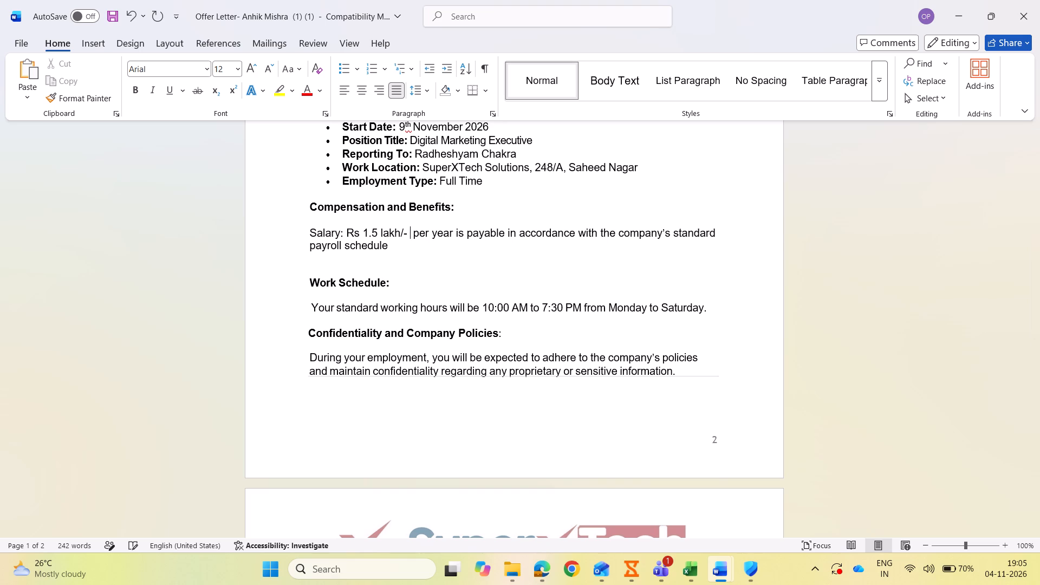
Add the salary amount in words after "1.5 lakh/-" as "(Rupees One Lakh Fifty Thousand Only)".
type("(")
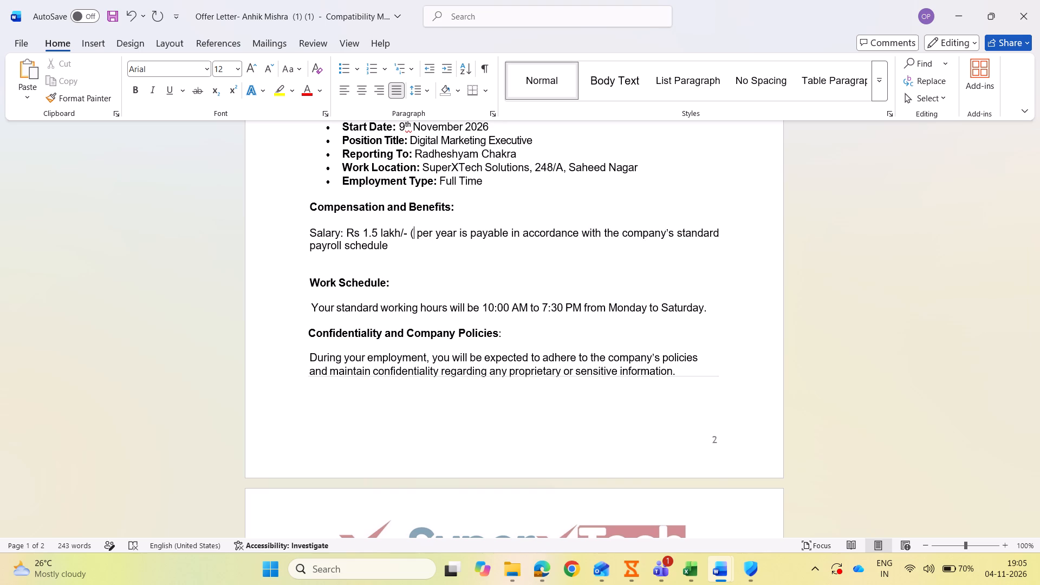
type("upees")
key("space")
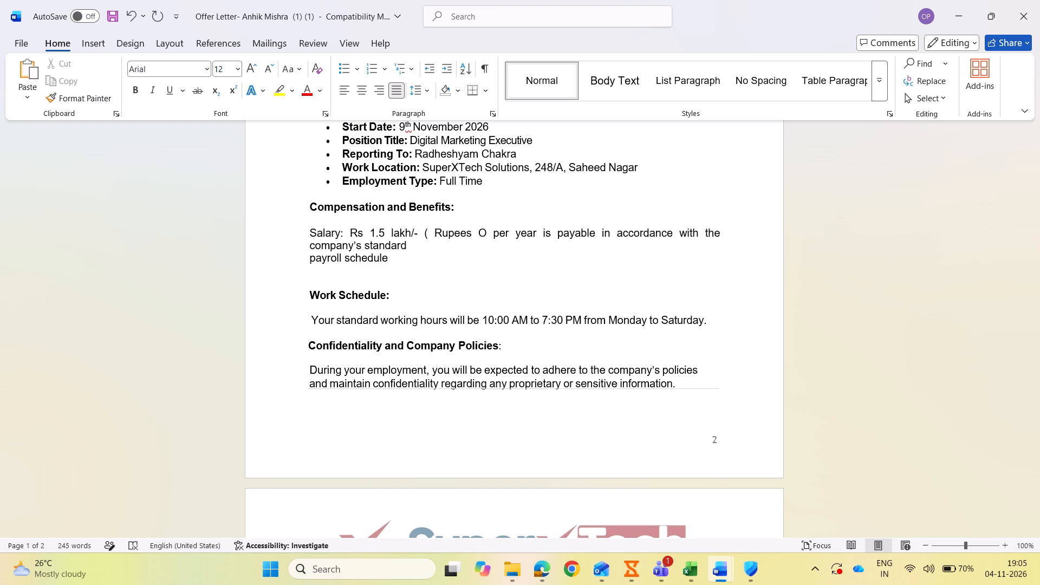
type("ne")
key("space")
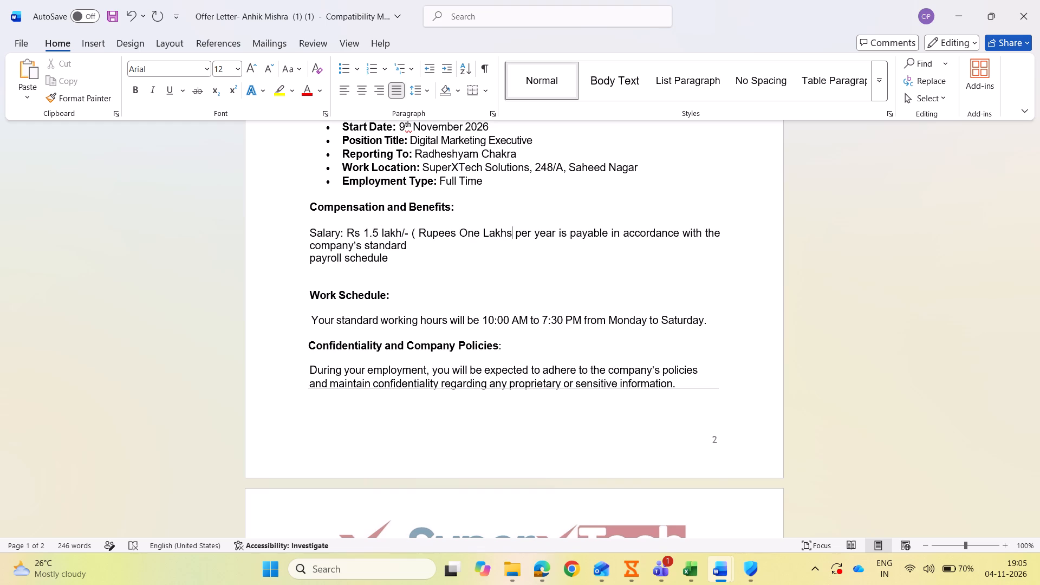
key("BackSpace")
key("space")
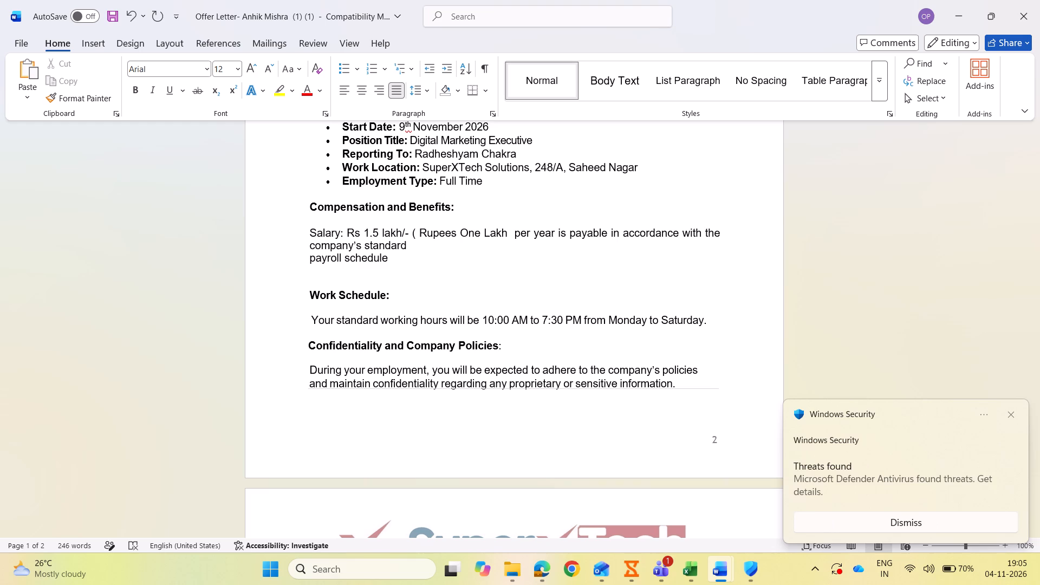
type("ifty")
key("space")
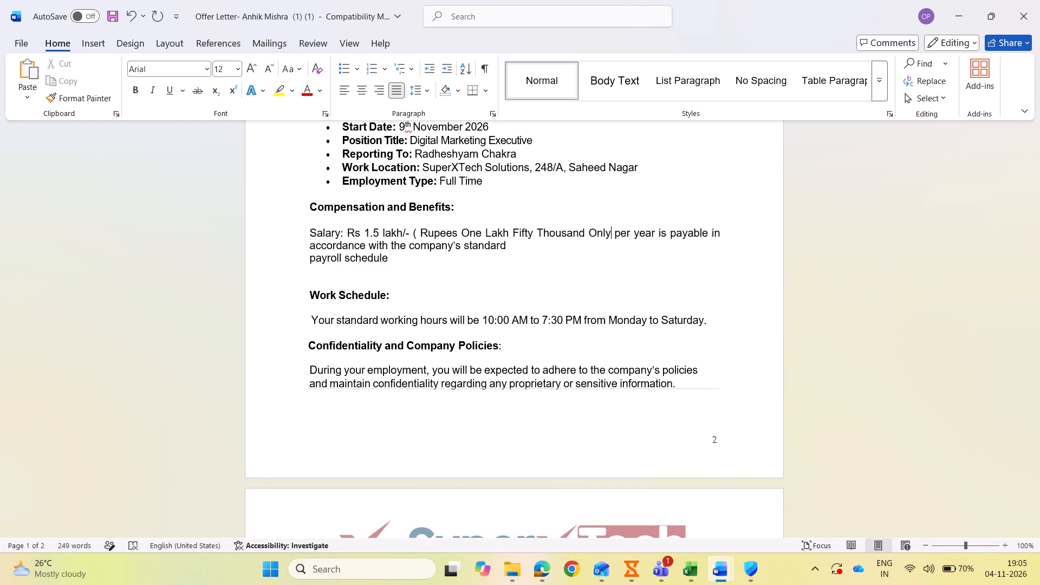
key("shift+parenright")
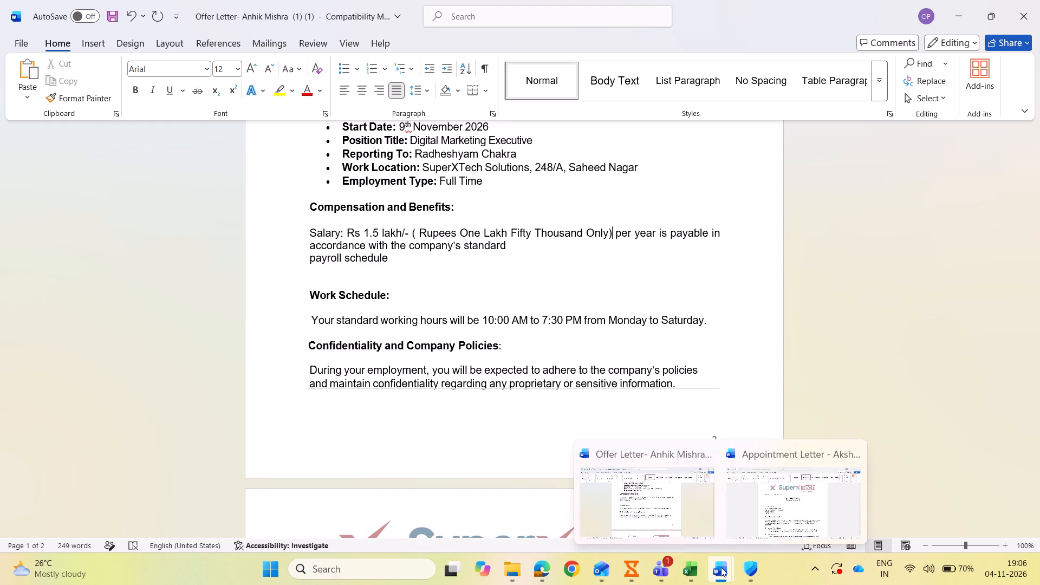
Recheck the appointment letter's salary wording and remove the space between the opening bracket and "Rupees" in the offer letter.
left_click(762, 518)
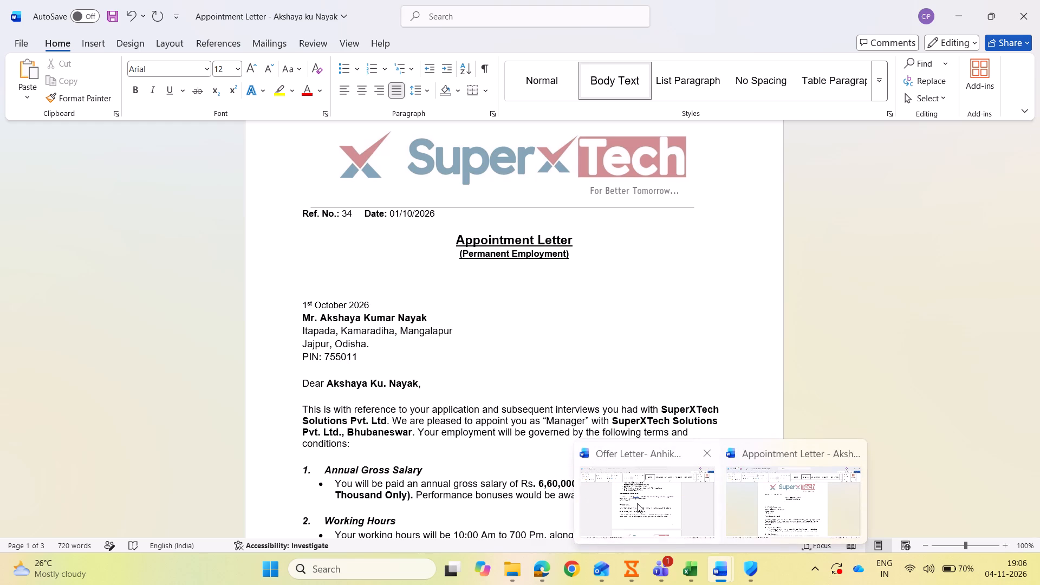
left_click(634, 501)
left_click(434, 235)
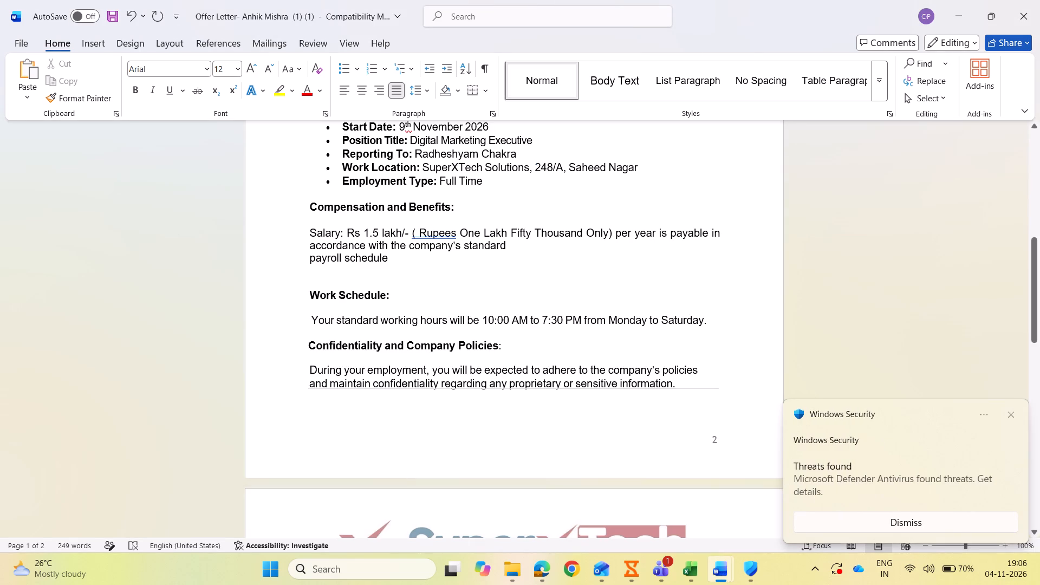
left_click(416, 232)
left_click(421, 236)
key("BackSpace")
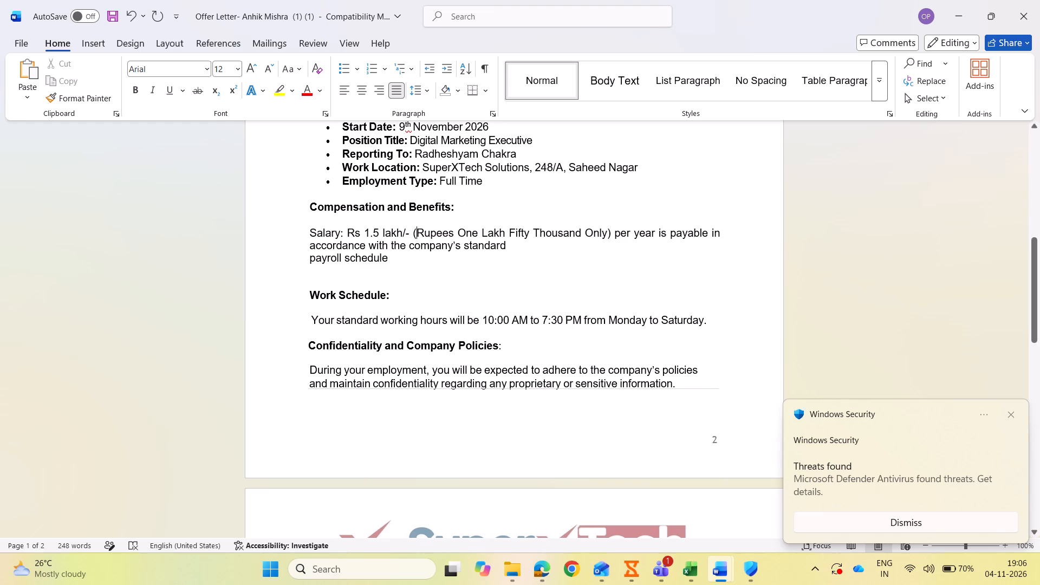
Make "Rs 1.5 lakh/- (Rupees One Lakh Fifty Thousand Only)" bold in the salary sentence.
left_click_drag(346, 232, 411, 232)
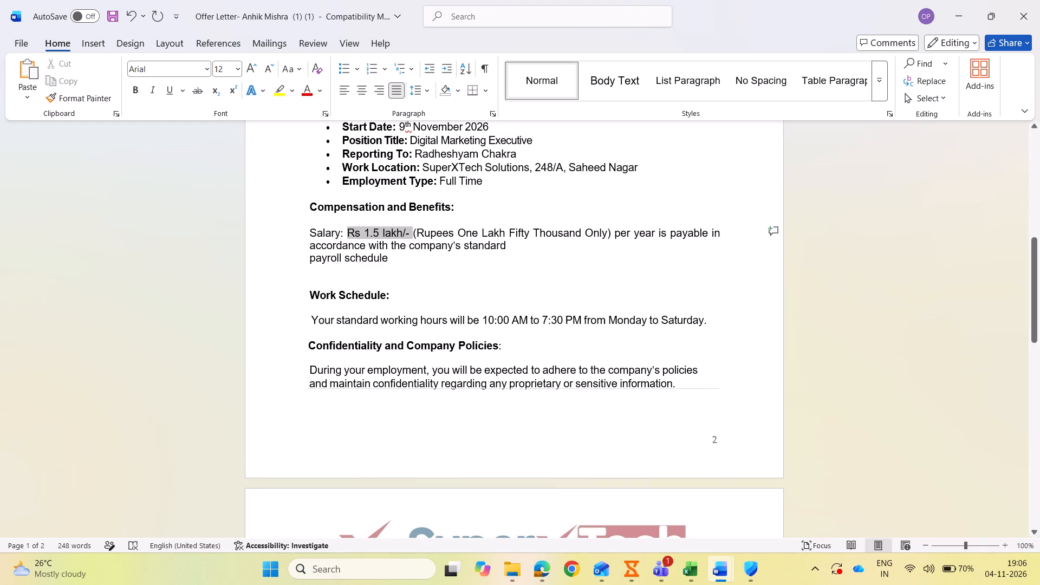
left_click_drag(411, 232, 610, 237)
left_click(627, 237)
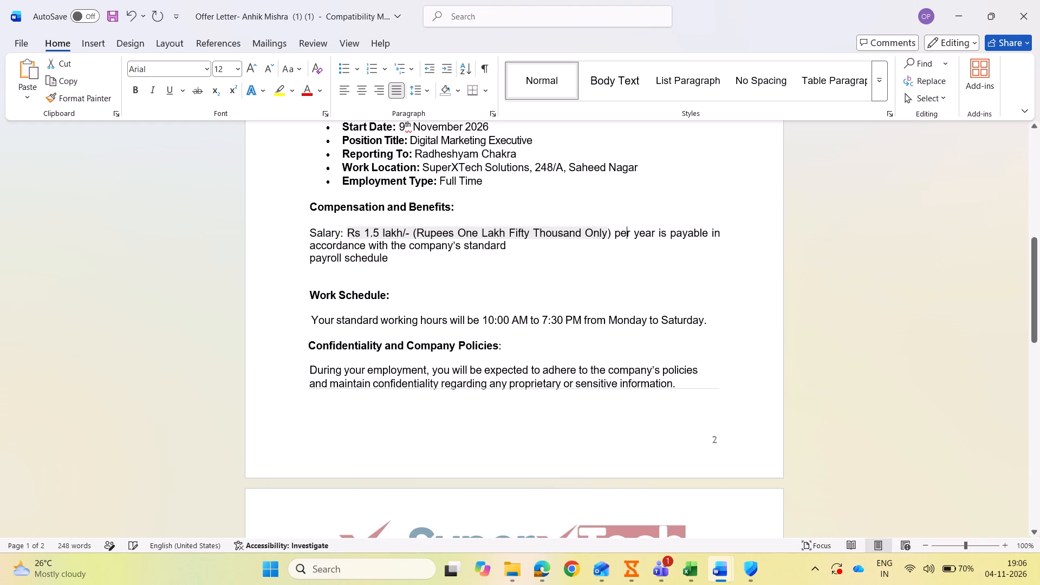
left_click(569, 267)
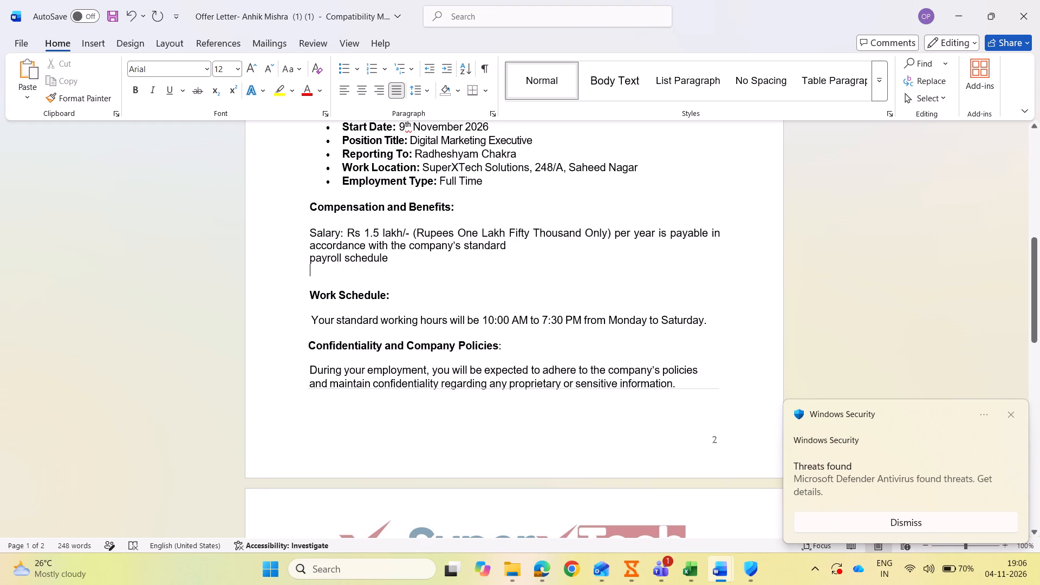
left_click_drag(347, 231, 613, 235)
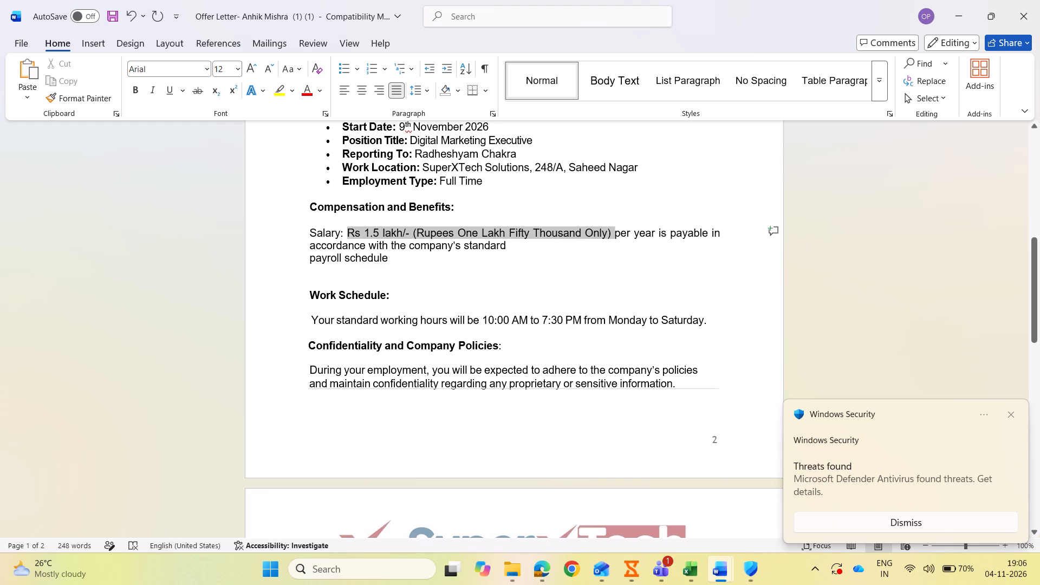
left_click_drag(613, 235, 610, 236)
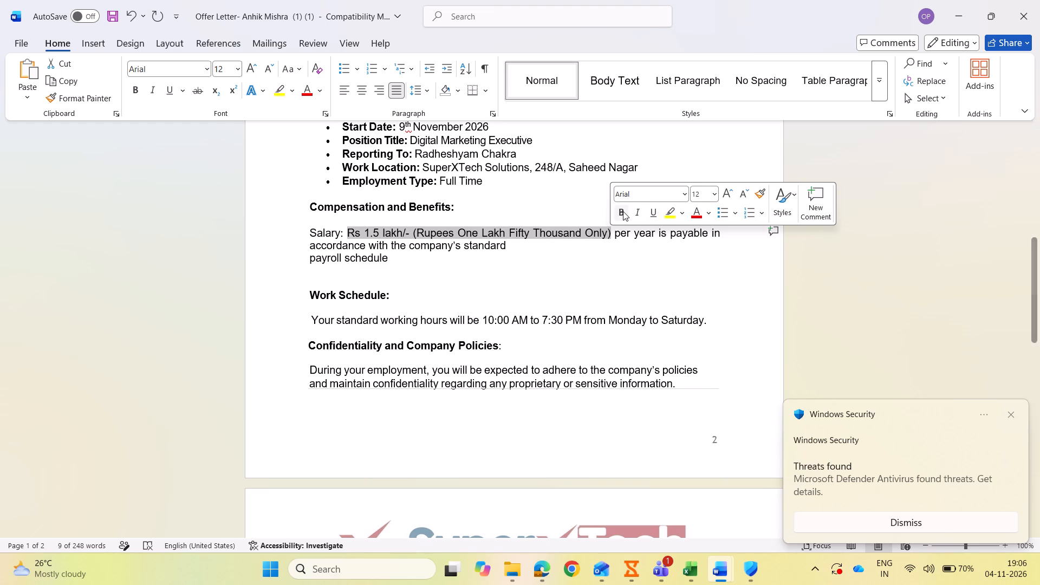
left_click(623, 211)
left_click(616, 289)
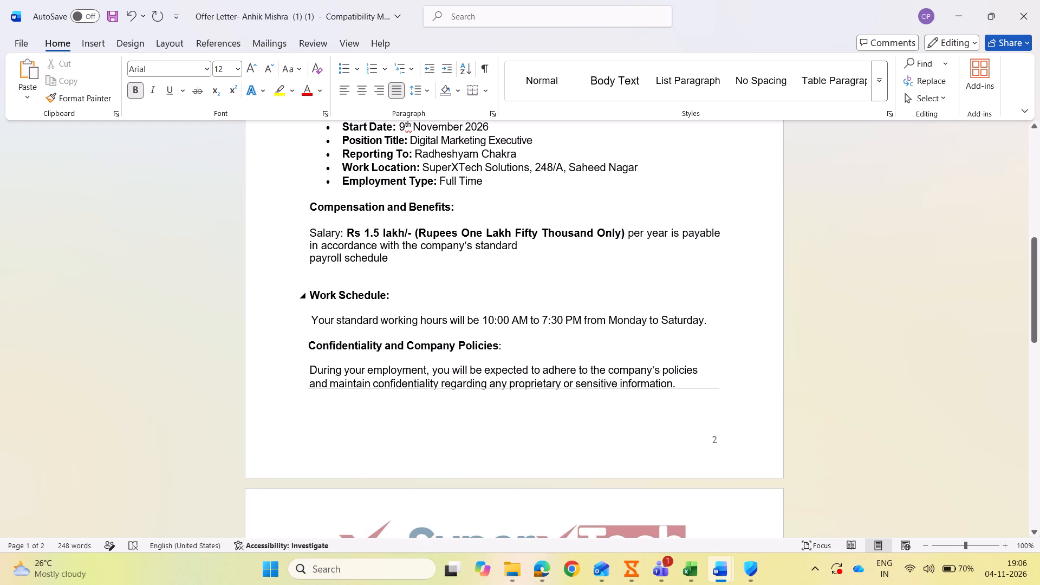
Join "payroll schedule" onto the preceding line of the salary sentence and end the sentence with a full stop.
left_click(308, 265)
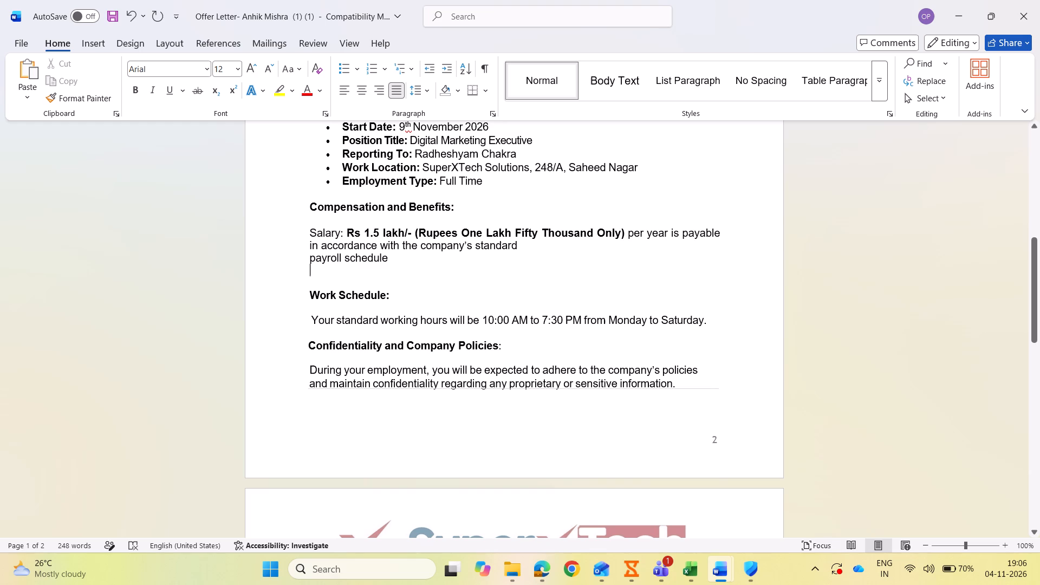
left_click(307, 260)
key("BackSpace")
key("BackSpace")
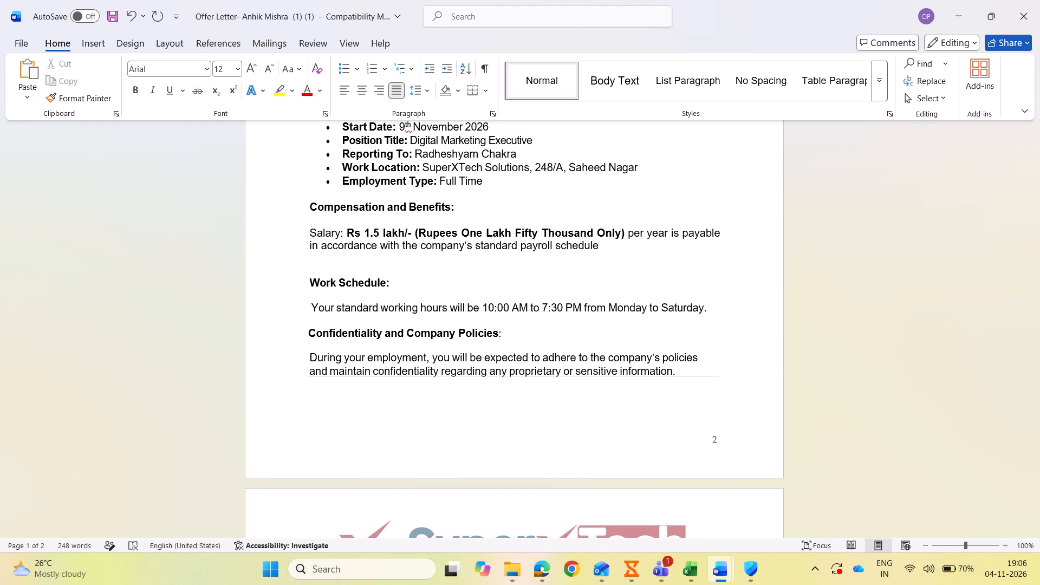
left_click(602, 243)
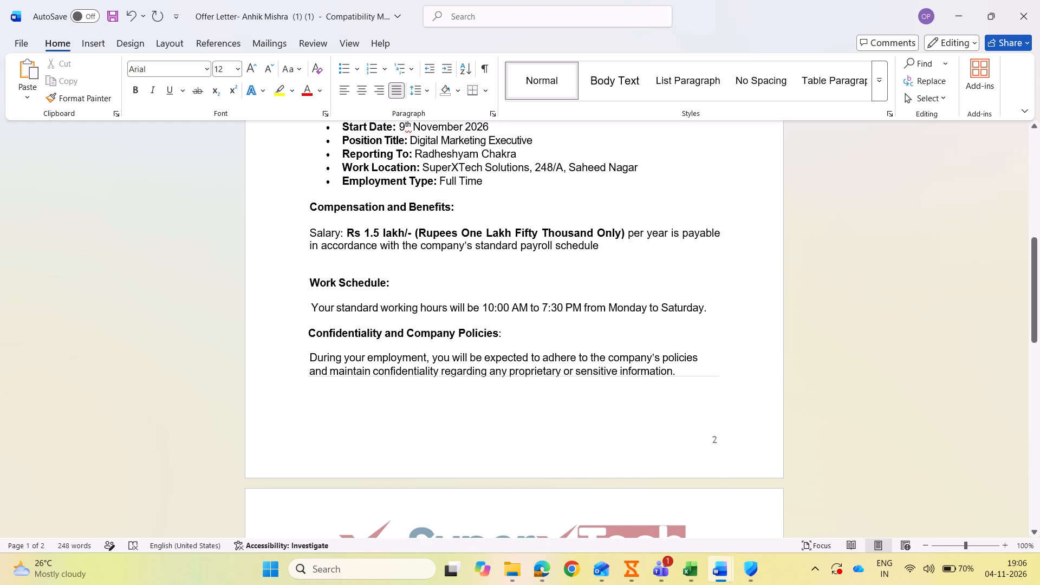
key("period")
Replace the mobile number after "Mob-" in the company sign-off with the new contact number, preceded by a space.
scroll(500, 305, "up", 1)
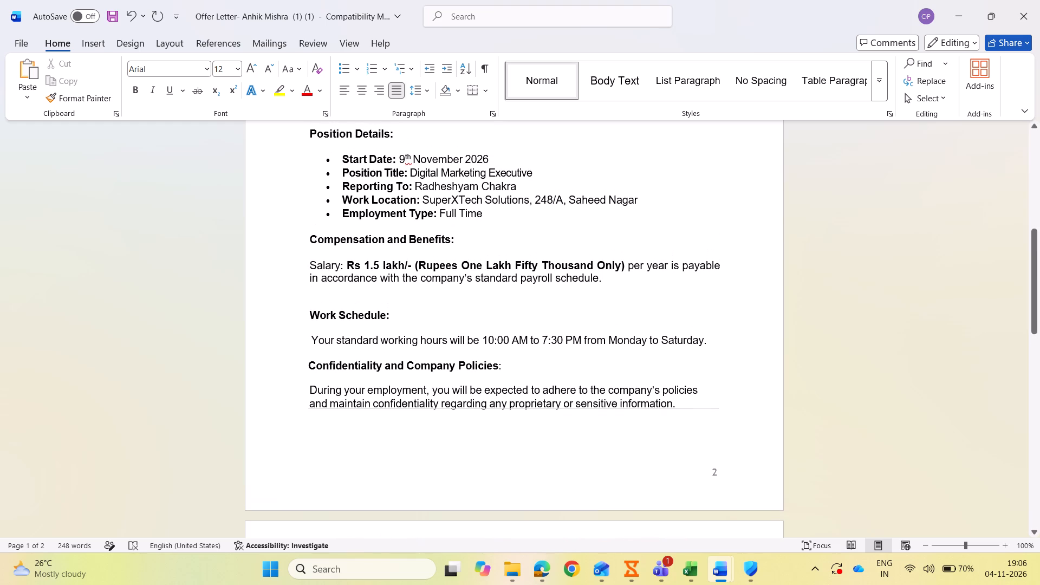
scroll(500, 305, "down", 11)
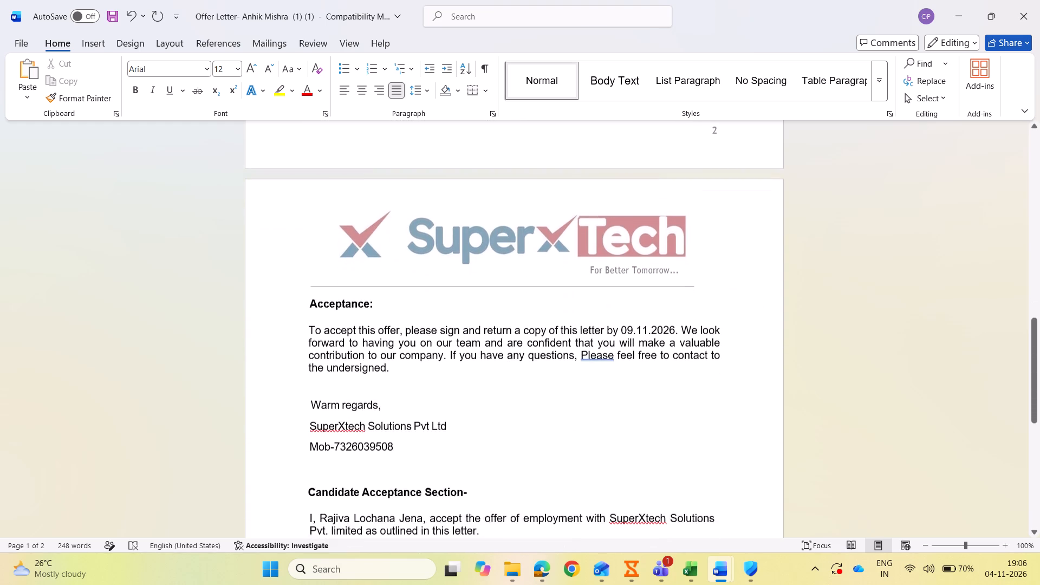
scroll(500, 311, "down", 4)
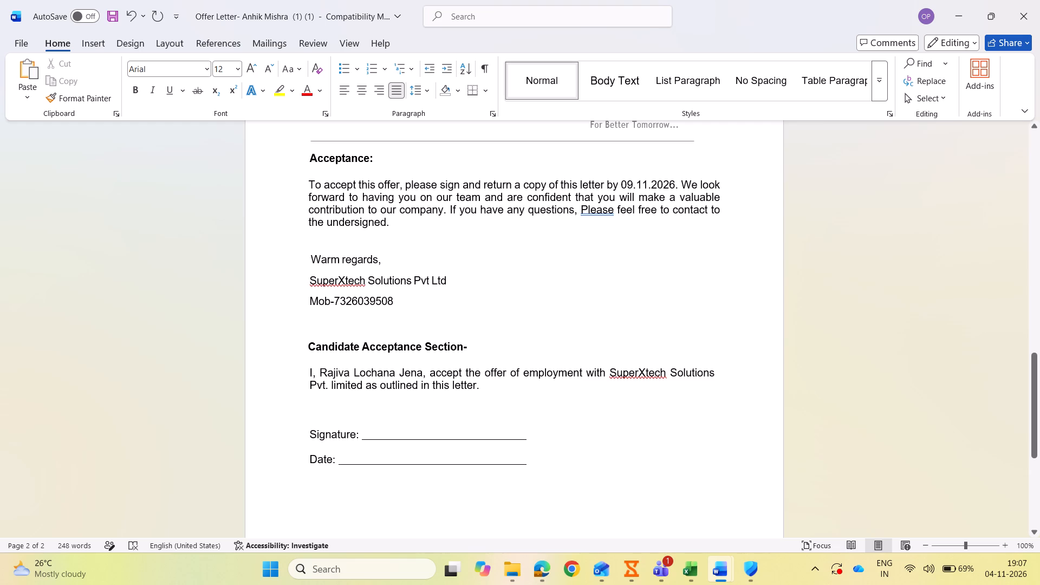
left_click(393, 301)
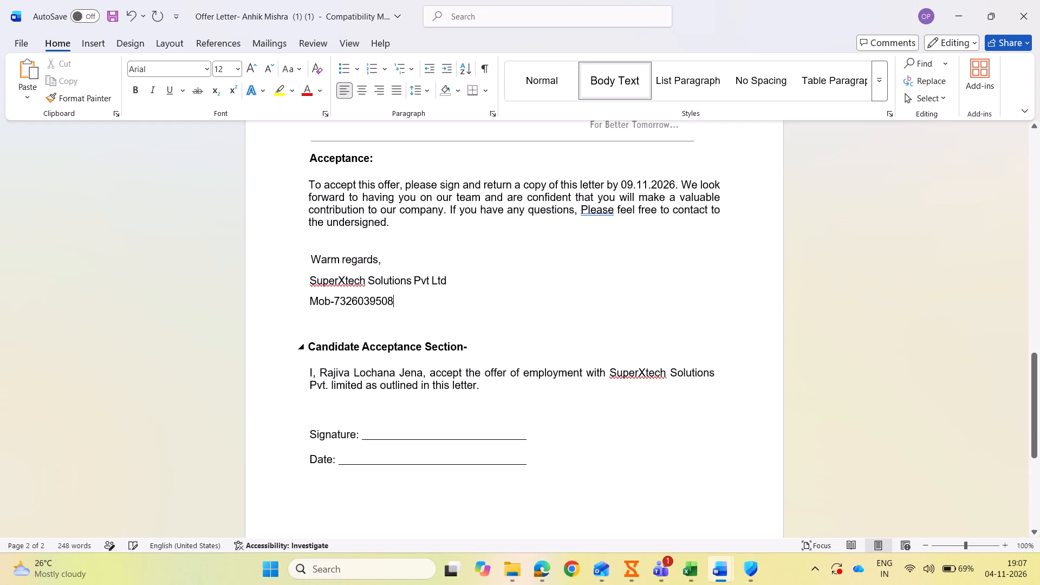
key("BackSpace")
key("BackSpace")
key("BackSpace")
key("BackSpace")
key("BackSpace")
key("BackSpace")
key("BackSpace")
key("BackSpace")
key("BackSpace")
key("BackSpace")
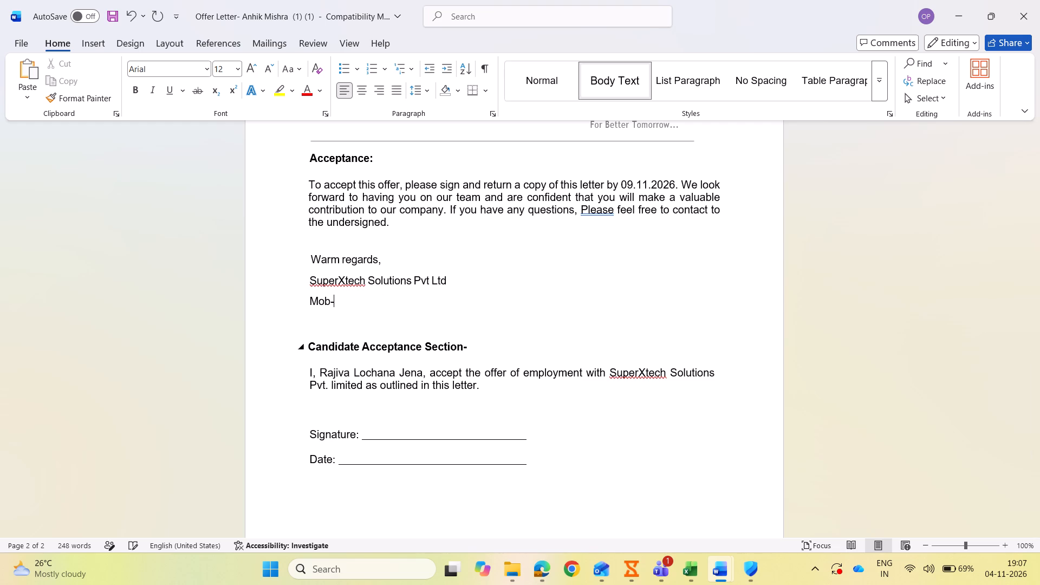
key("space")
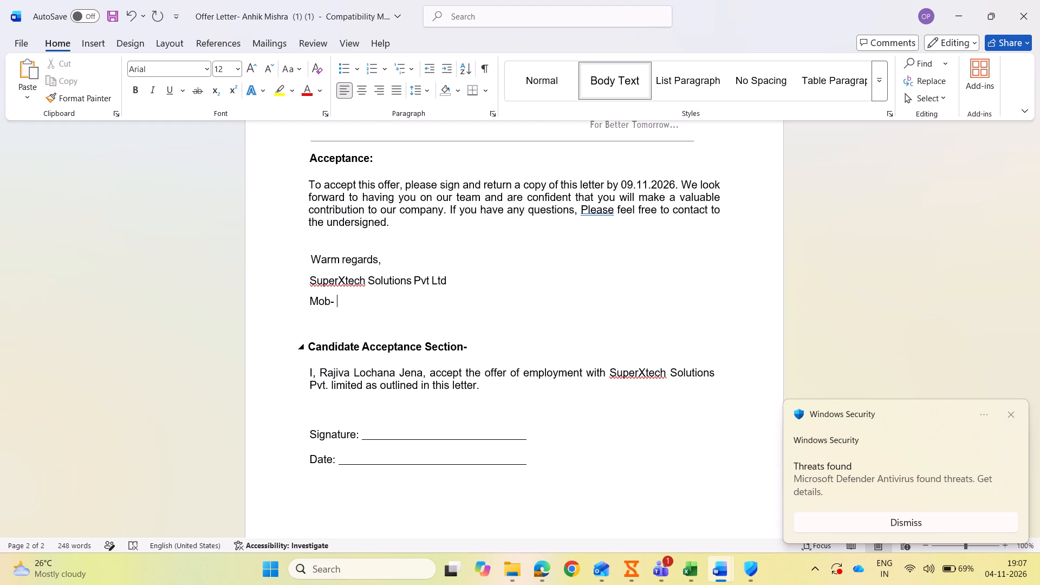
scroll(537, 351, "up", 3)
scroll(489, 334, "up", 1)
scroll(488, 335, "down", 4)
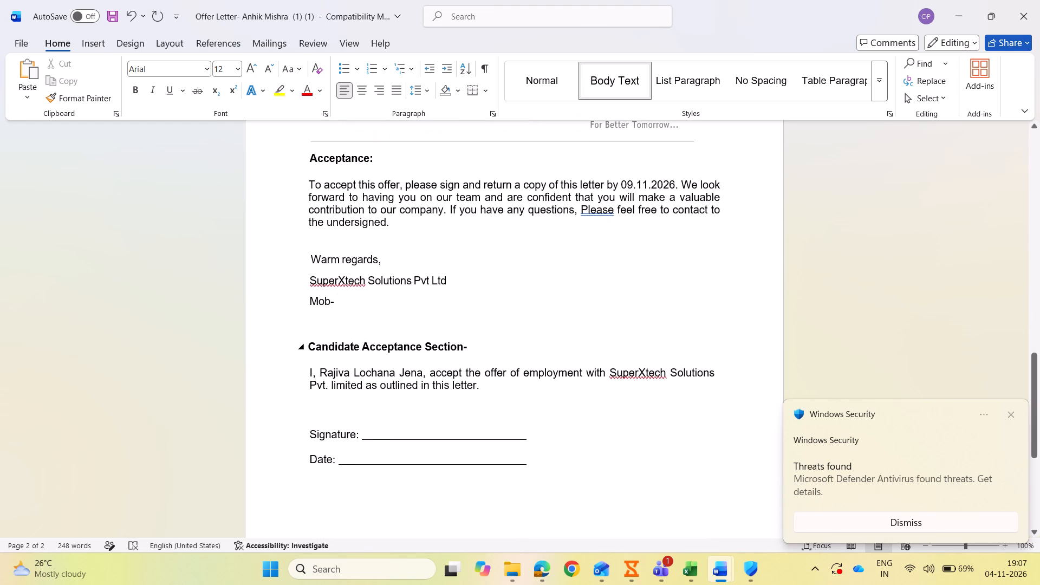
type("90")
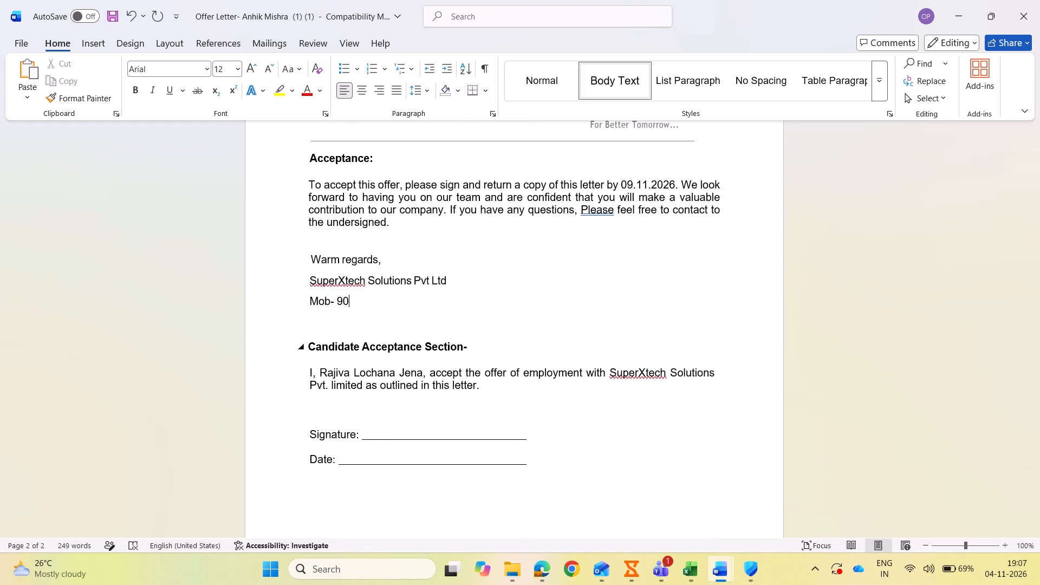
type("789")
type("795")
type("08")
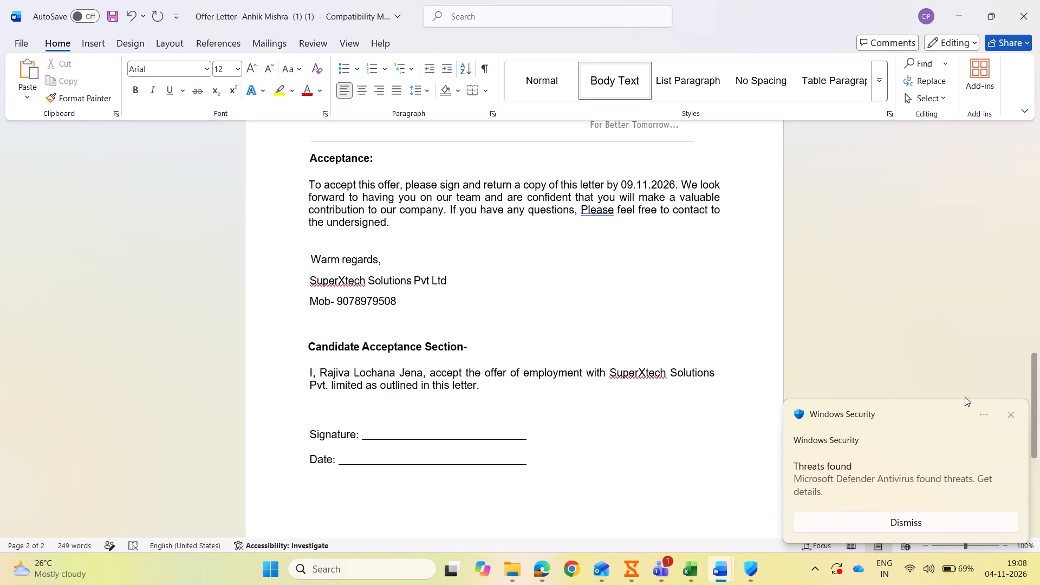
left_click(1014, 412)
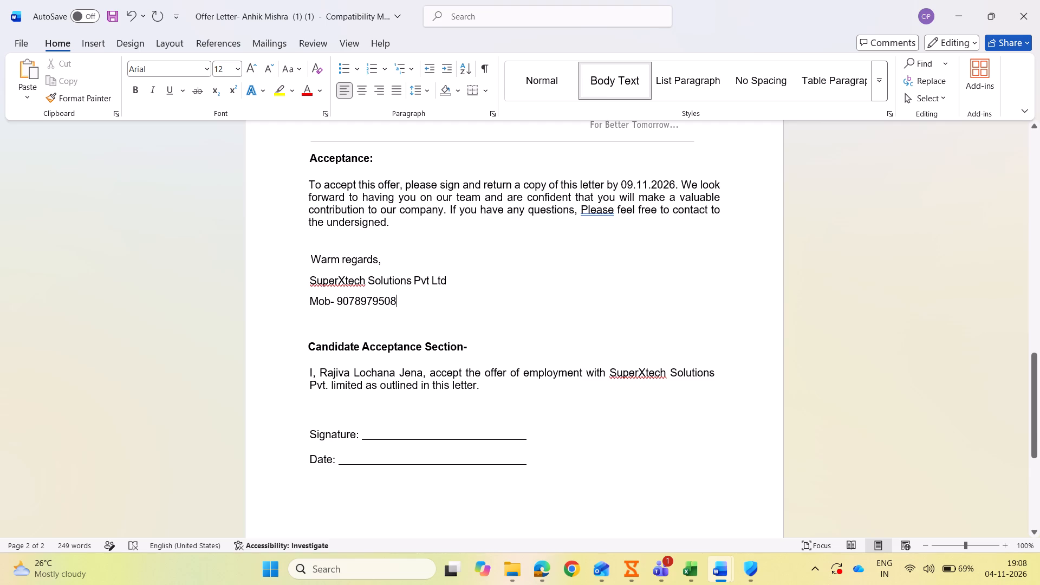
Review both pages of the offer letter, checking the position details, salary clause, acceptance terms and signature section.
scroll(432, 308, "up", 1)
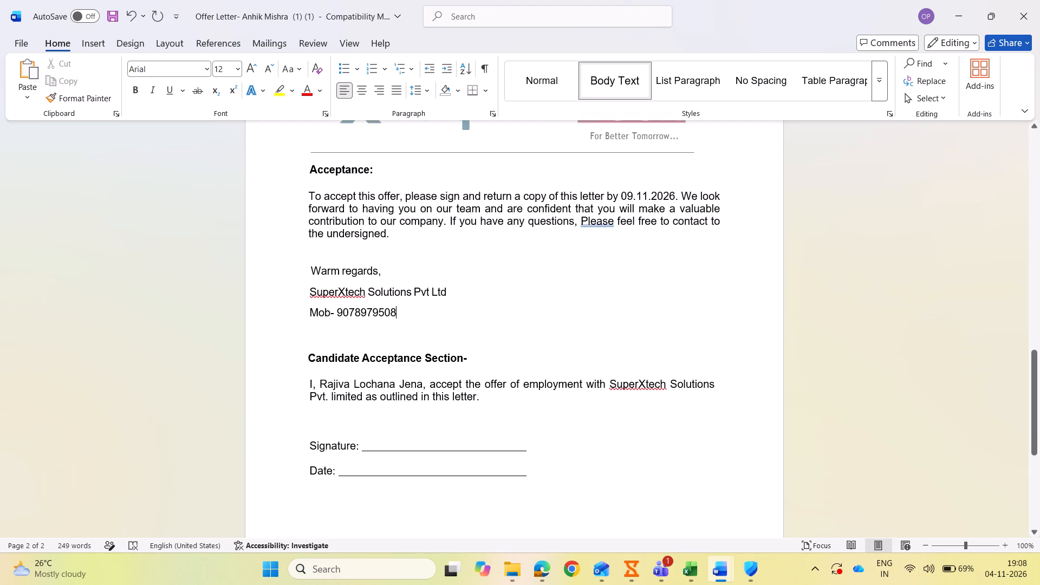
scroll(432, 308, "up", 8)
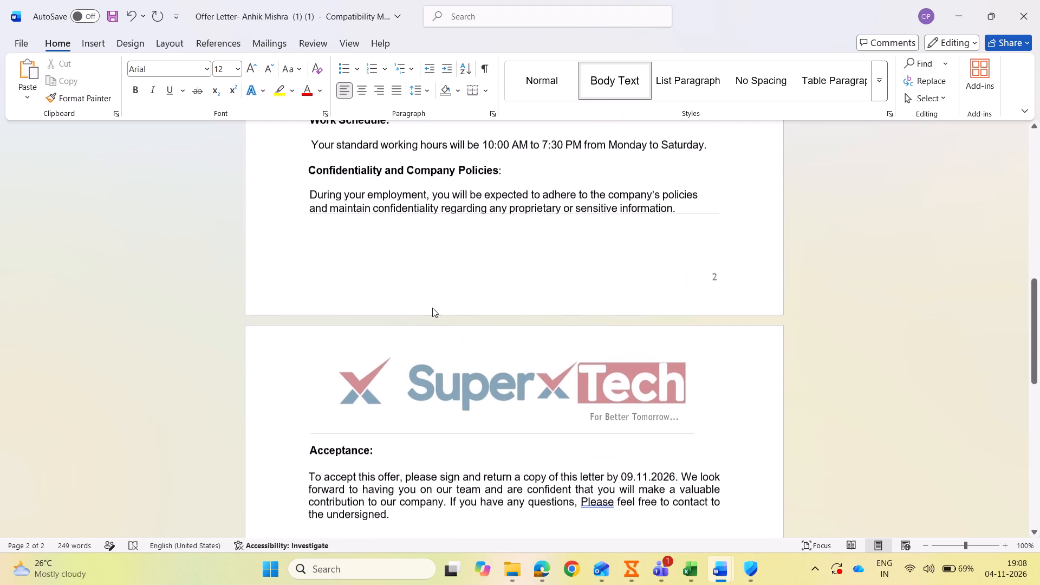
scroll(432, 308, "up", 13)
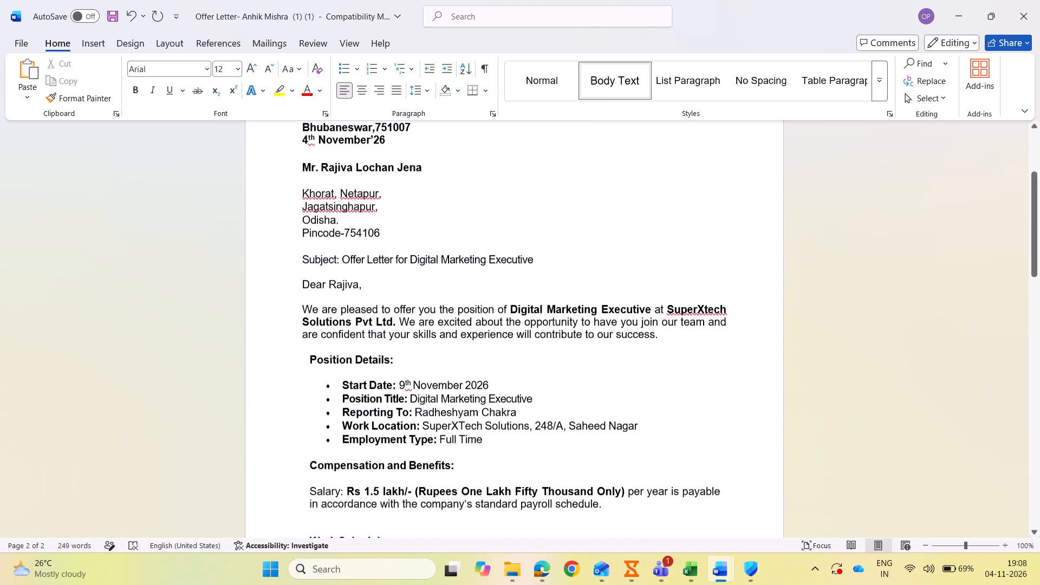
scroll(411, 303, "up", 2)
scroll(411, 303, "down", 18)
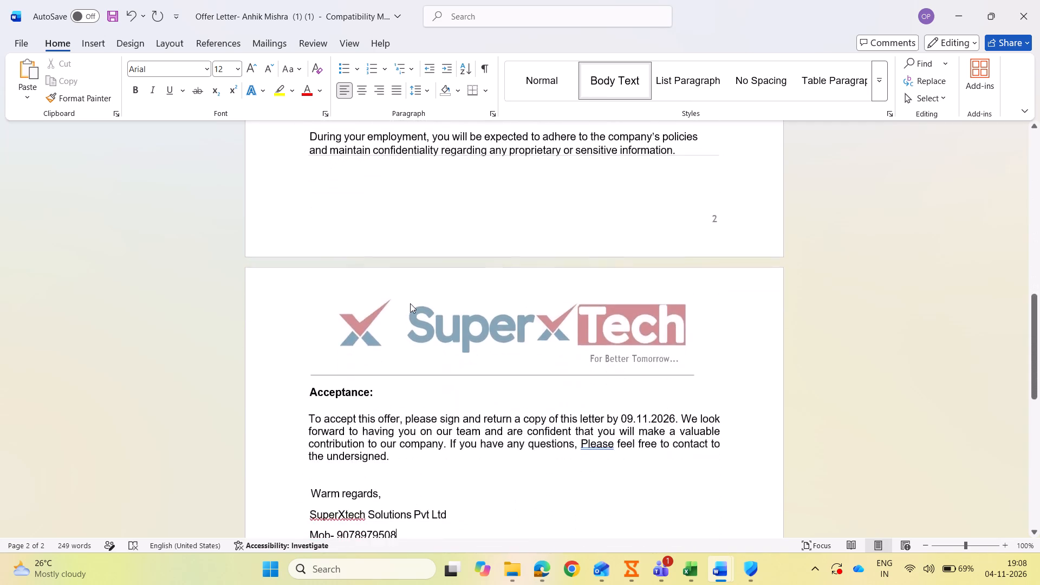
scroll(410, 303, "down", 11)
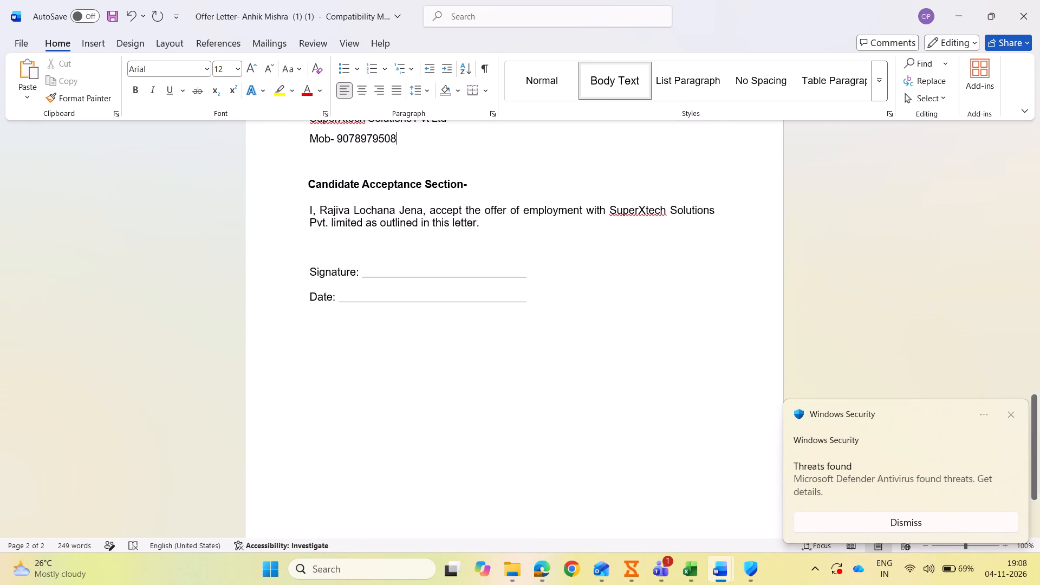
scroll(388, 294, "up", 5)
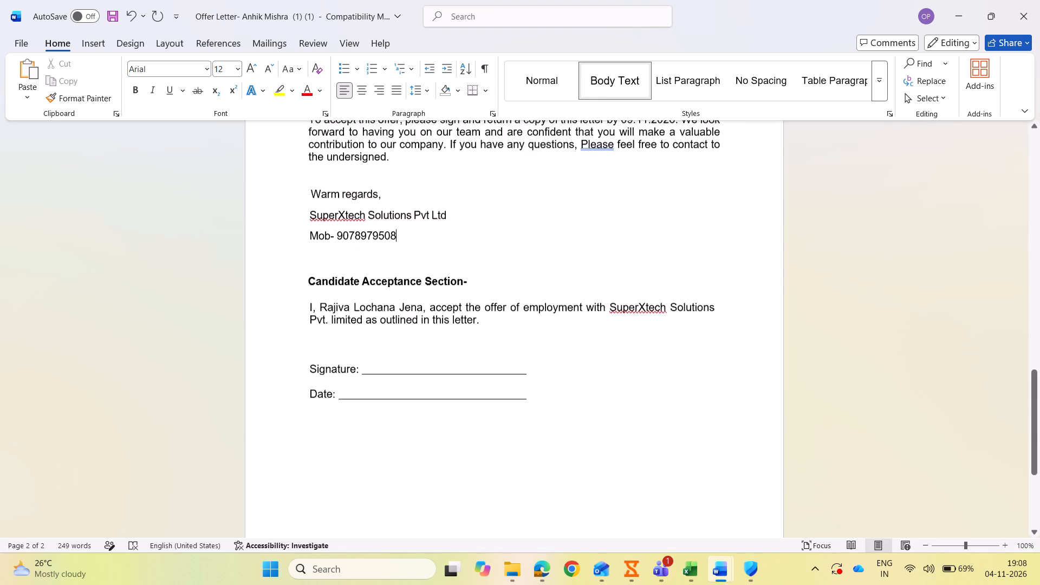
scroll(388, 294, "up", 14)
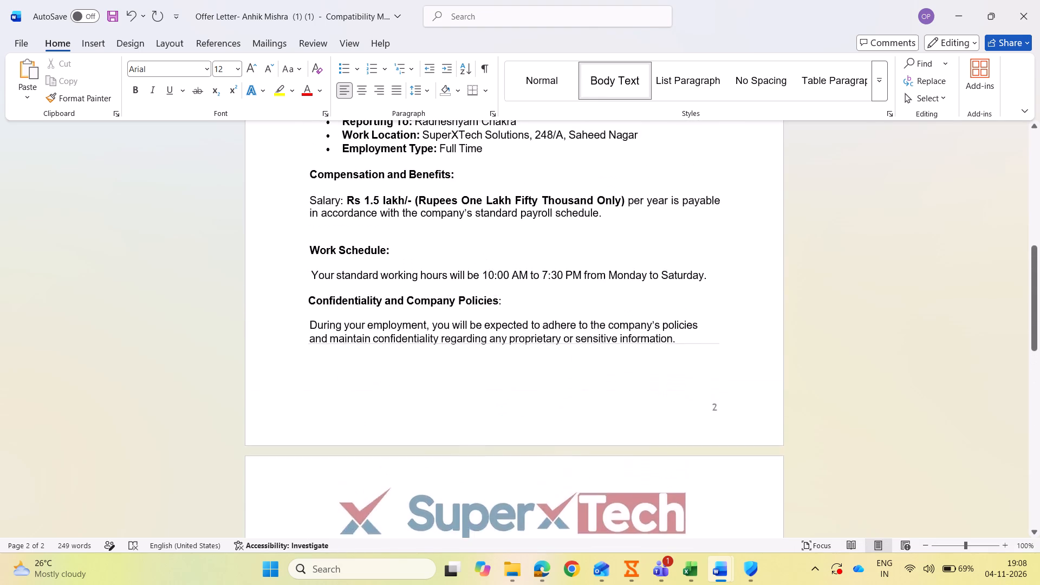
scroll(388, 294, "up", 1)
Change the return-by date in the Acceptance paragraph to 06.11.2026.
scroll(388, 294, "down", 7)
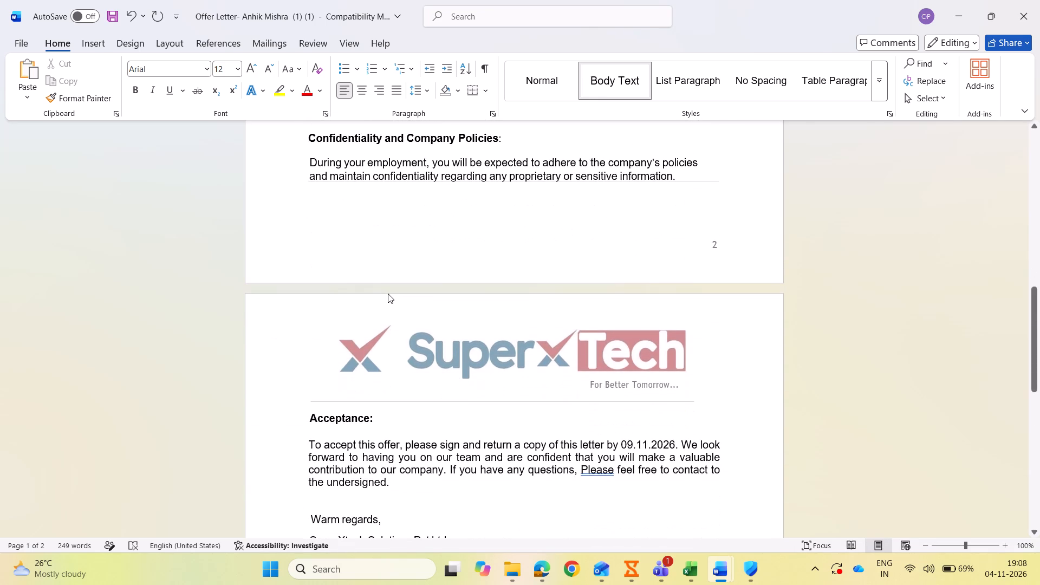
left_click(633, 440)
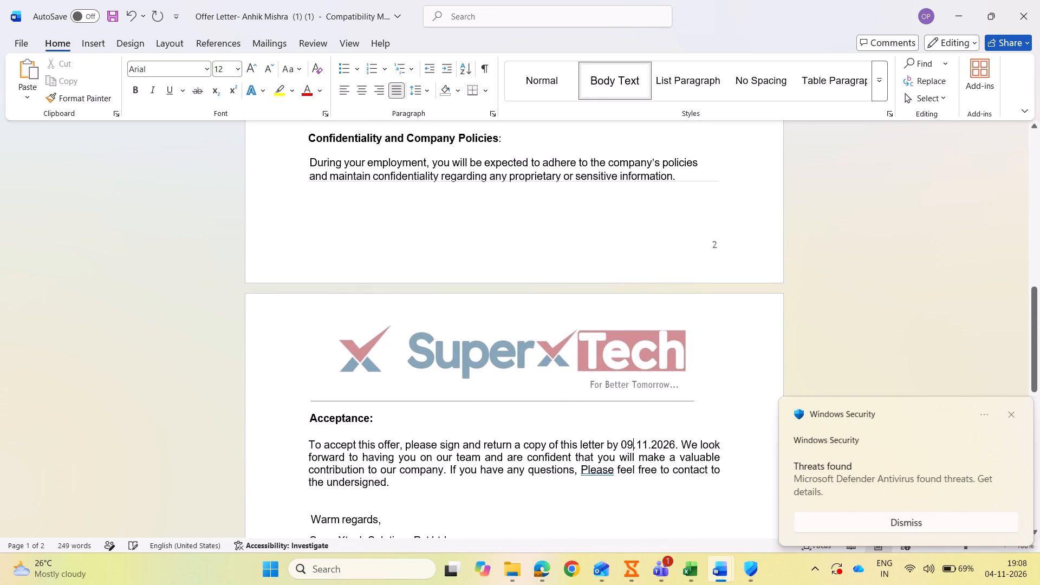
key("BackSpace")
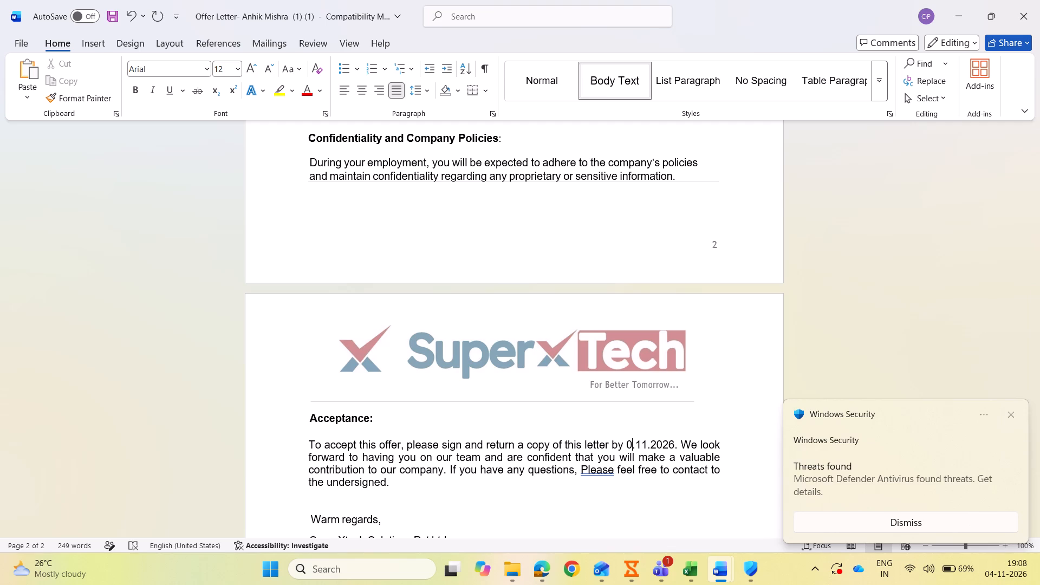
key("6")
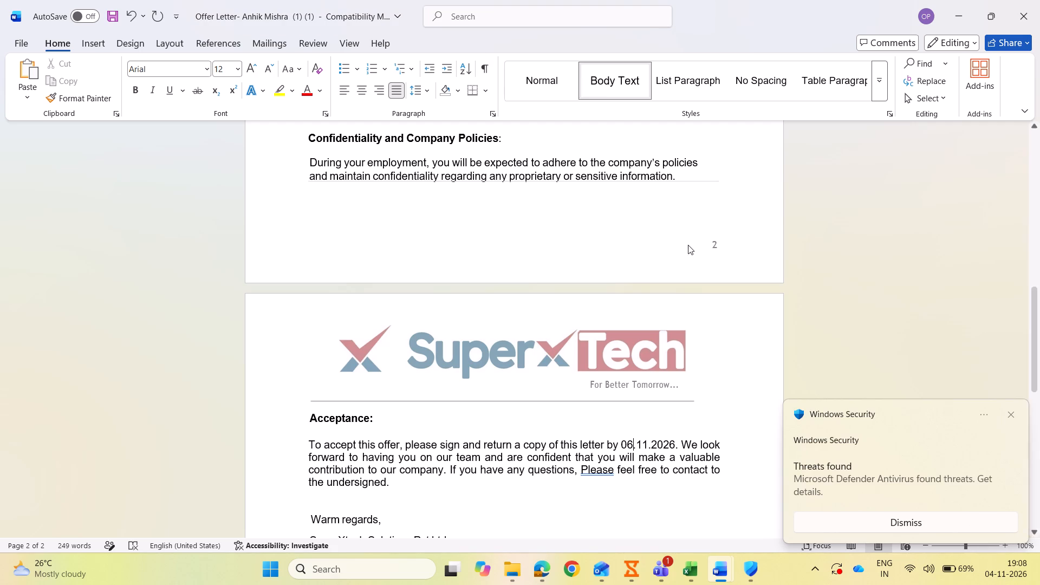
Proofread the first page of the offer letter, from the letterhead and addressee details to the salary and work schedule.
scroll(584, 271, "up", 9)
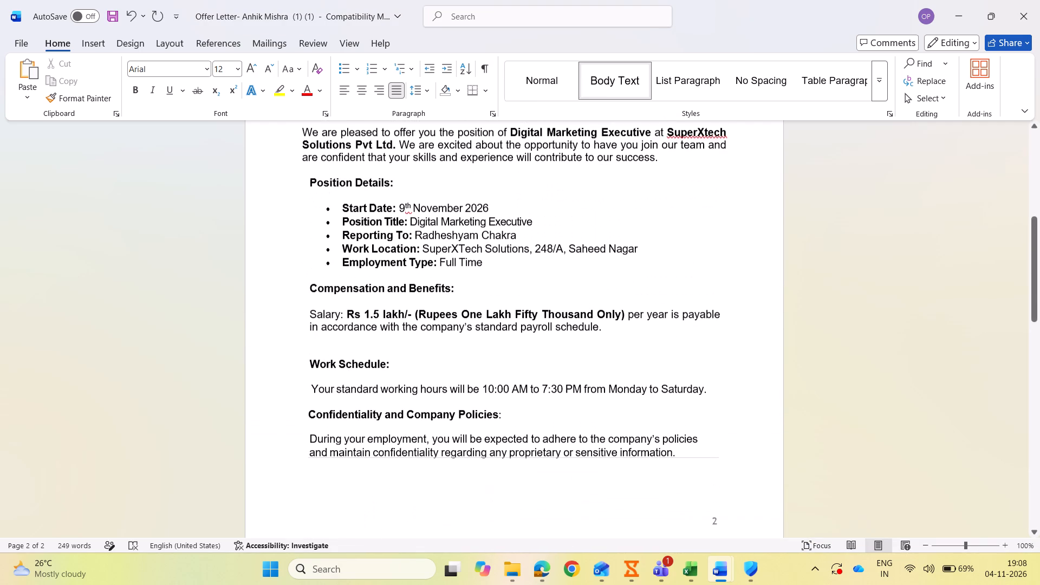
scroll(585, 271, "up", 4)
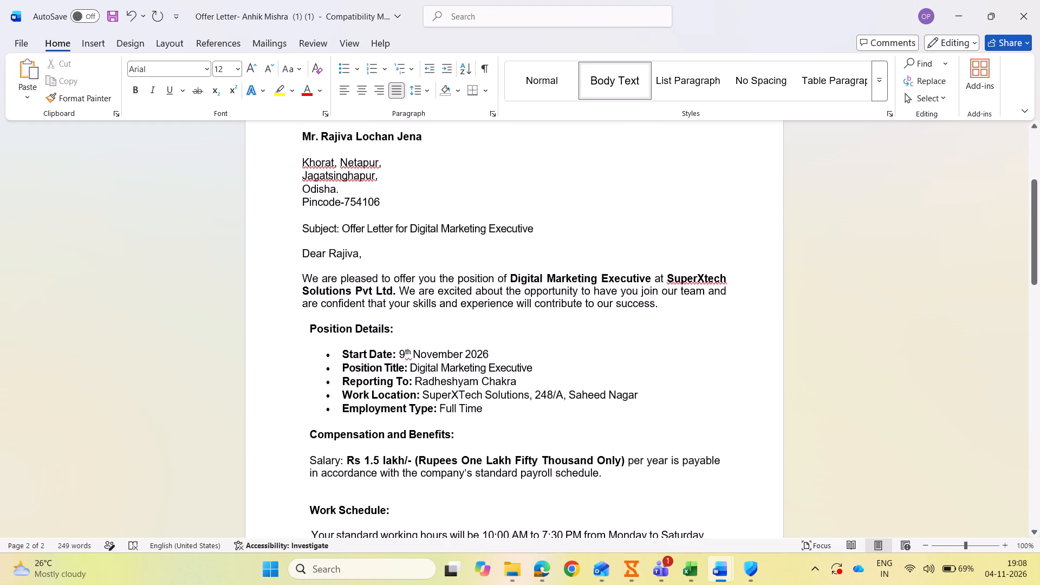
scroll(585, 271, "up", 3)
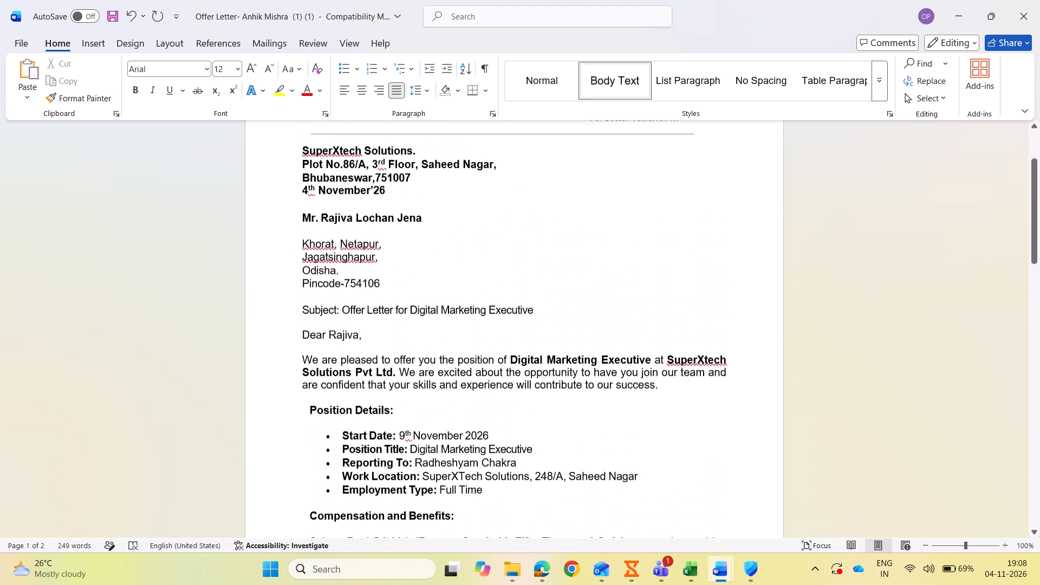
scroll(585, 271, "up", 5)
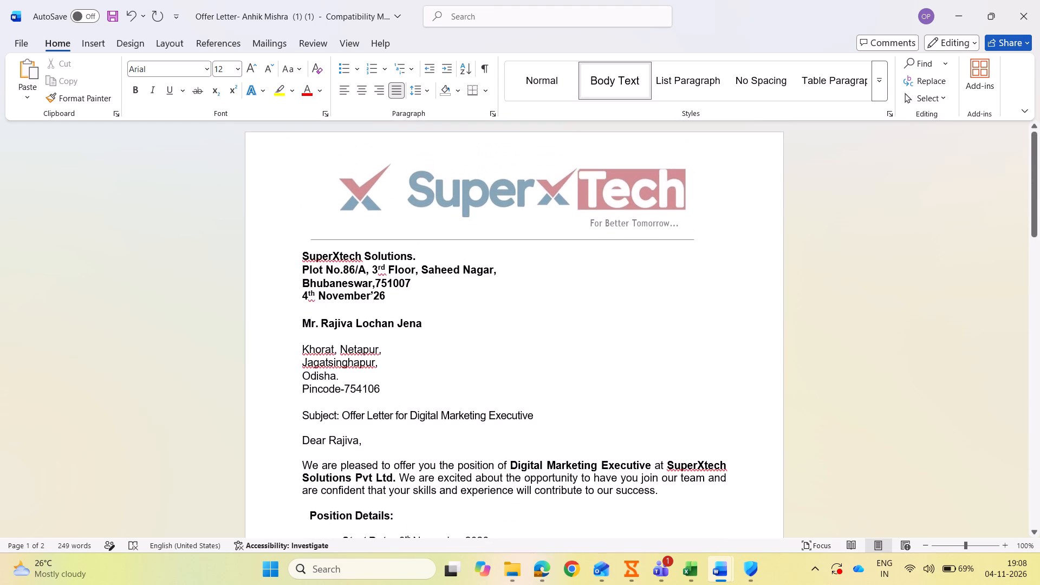
scroll(585, 271, "down", 6)
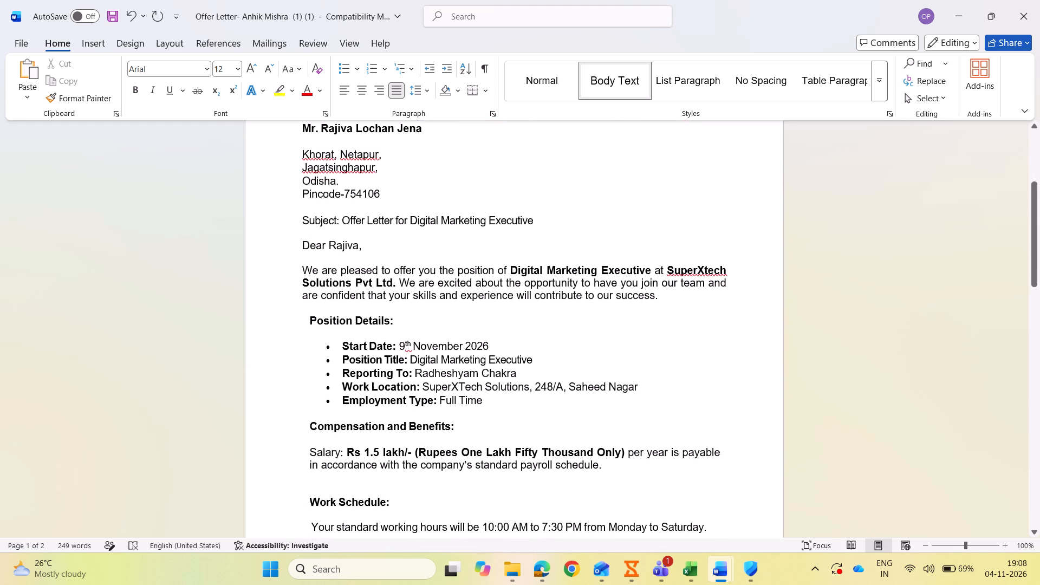
Save a copy of the letter in Downloads as a Word Document, replacing the old name after "Offer Letter-" with the new candidate's full name.
left_click(21, 43)
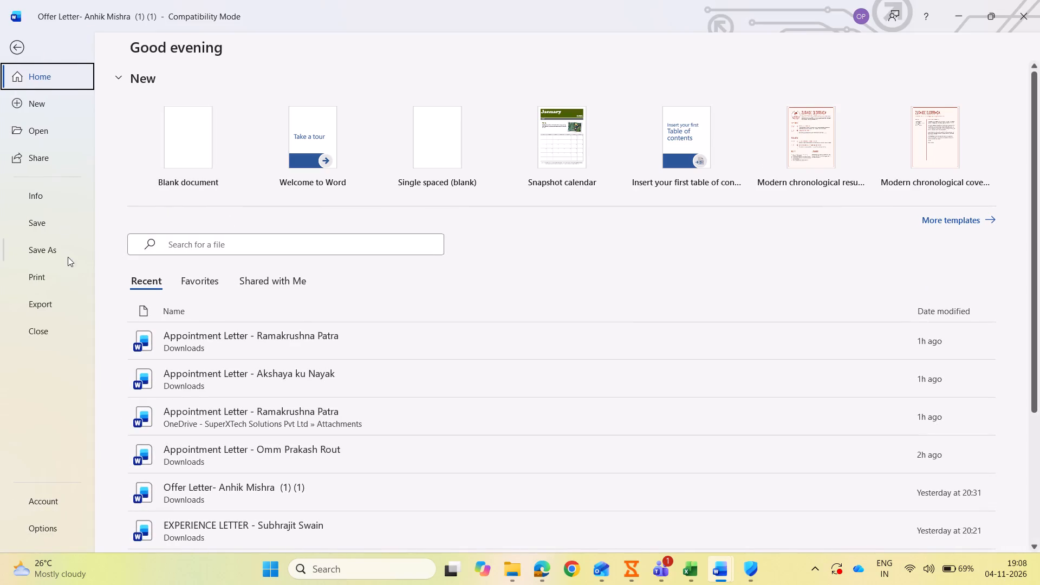
left_click(64, 250)
left_click(371, 149)
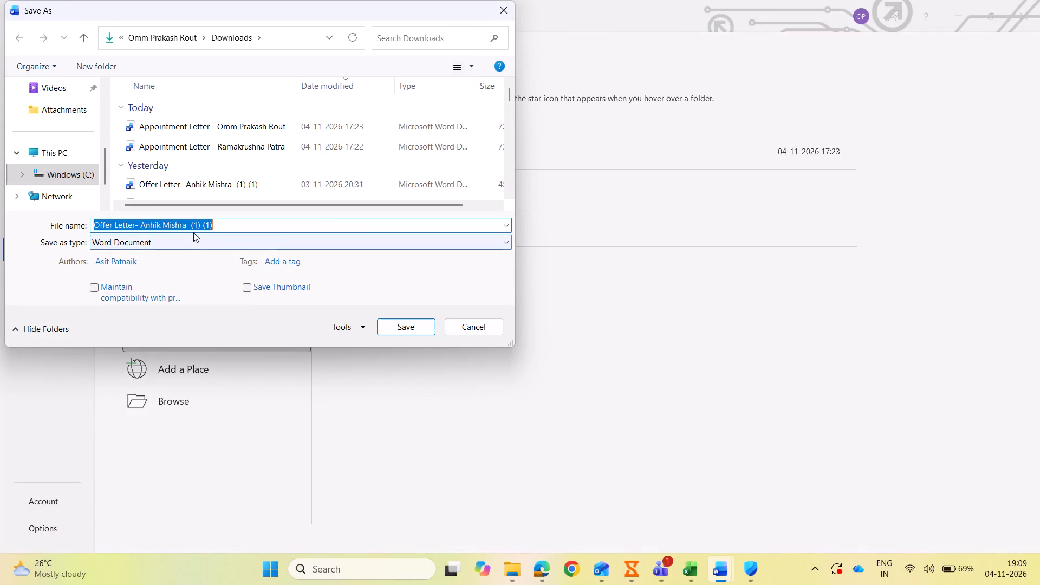
left_click(229, 222)
key("BackSpace")
key("BackSpace")
key("BackSpace")
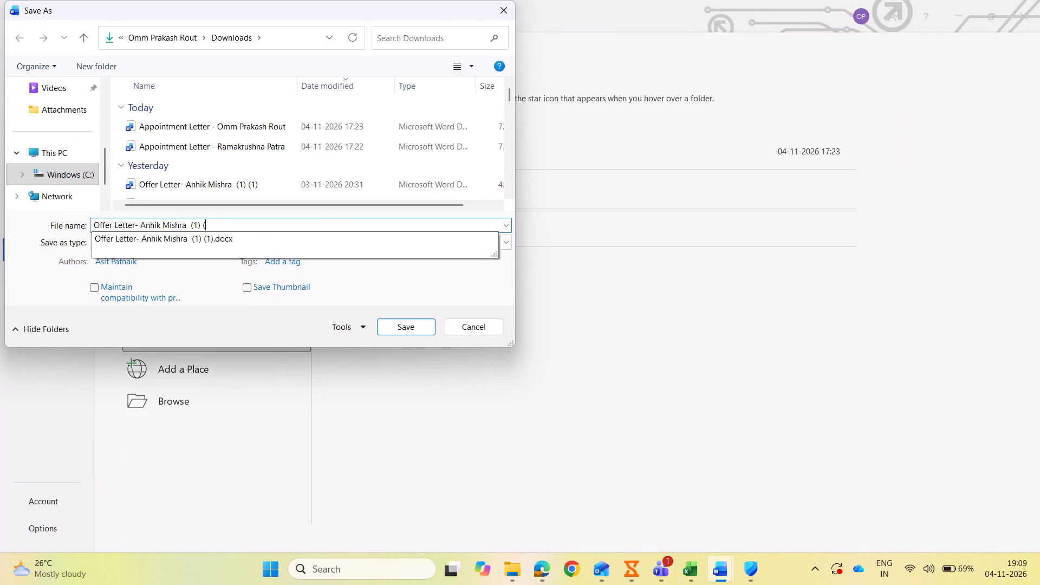
key("BackSpace")
key("BackSpace")
key("BackSpace")
key("BackSpace")
key("BackSpace")
key("BackSpace")
key("BackSpace")
key("BackSpace")
key("BackSpace")
key("BackSpace")
key("BackSpace")
key("BackSpace")
key("BackSpace")
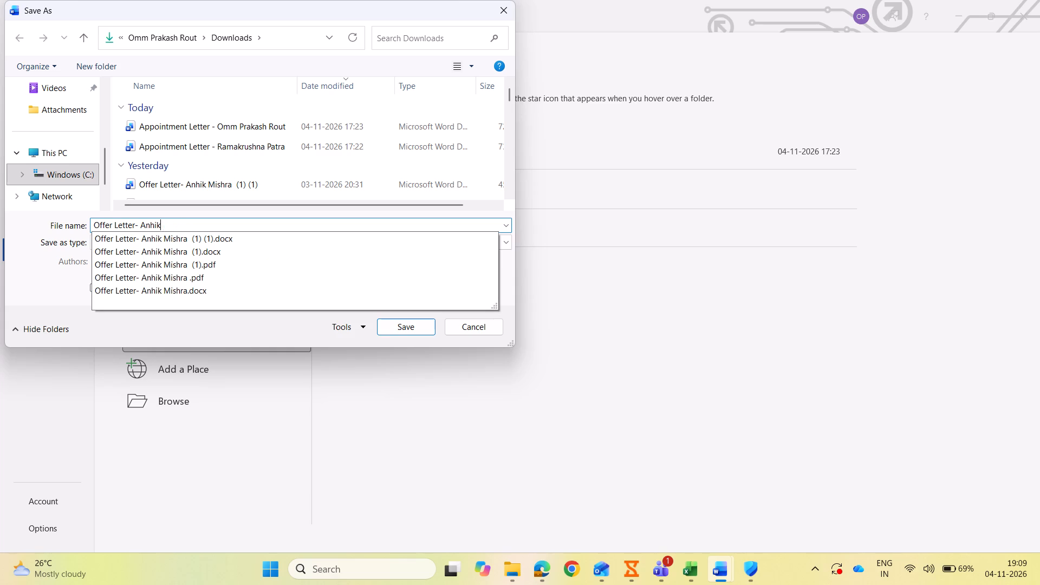
key("BackSpace")
key("BackSpace")
key("BackSpace")
key("BackSpace")
key("BackSpace")
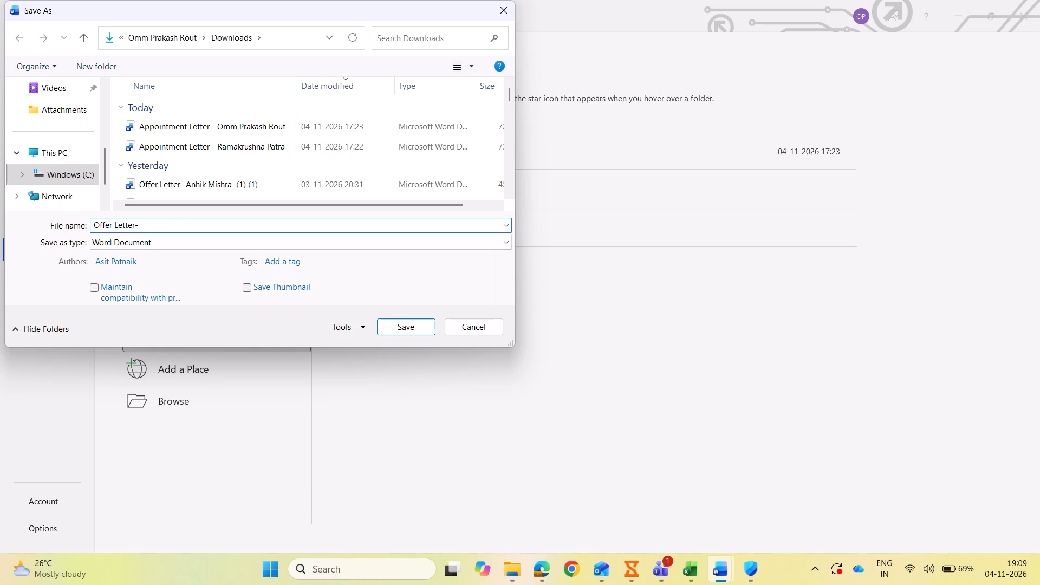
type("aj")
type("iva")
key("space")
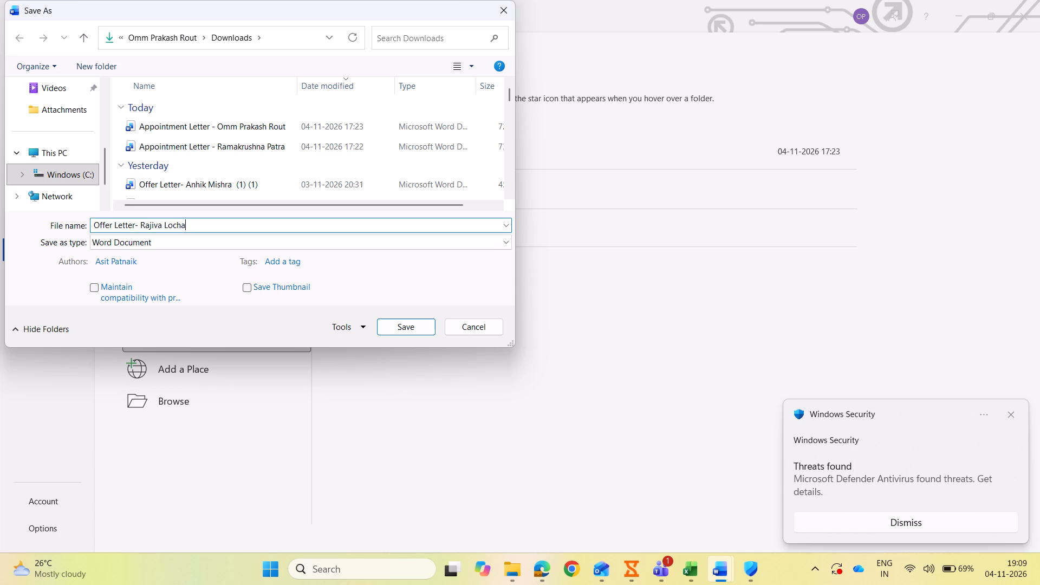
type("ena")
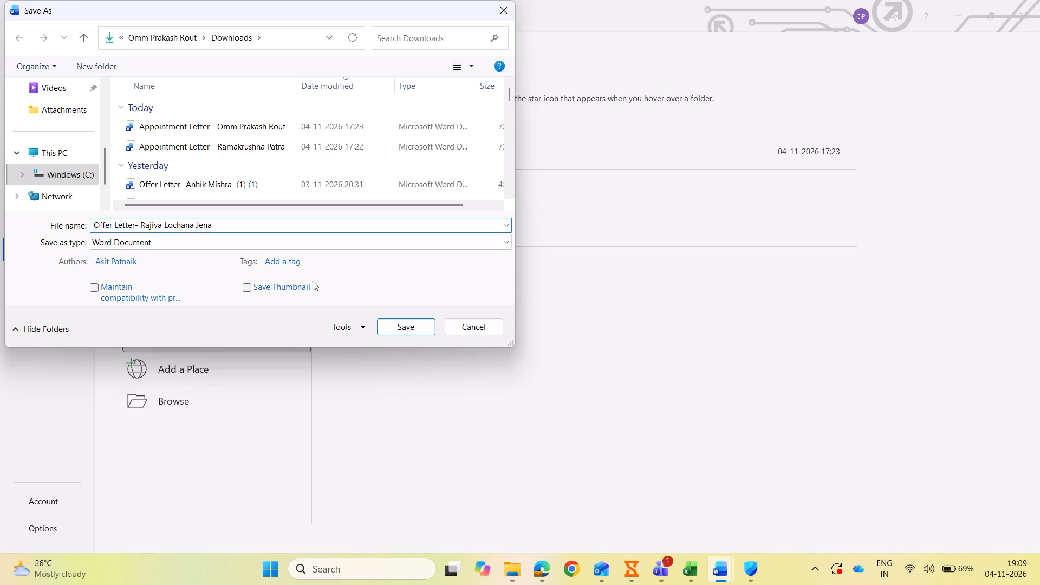
left_click(298, 245)
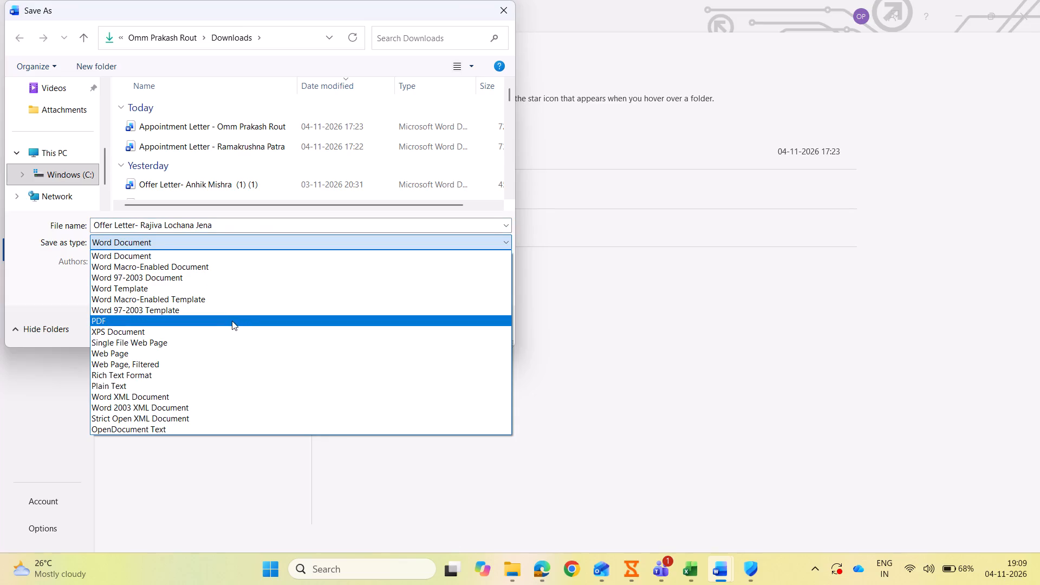
left_click(592, 268)
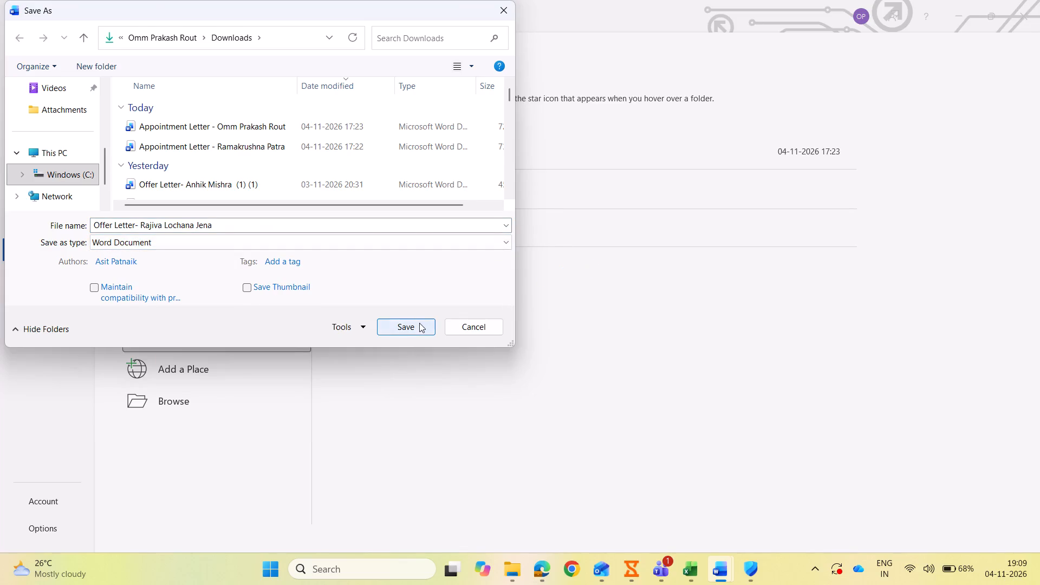
left_click(419, 323)
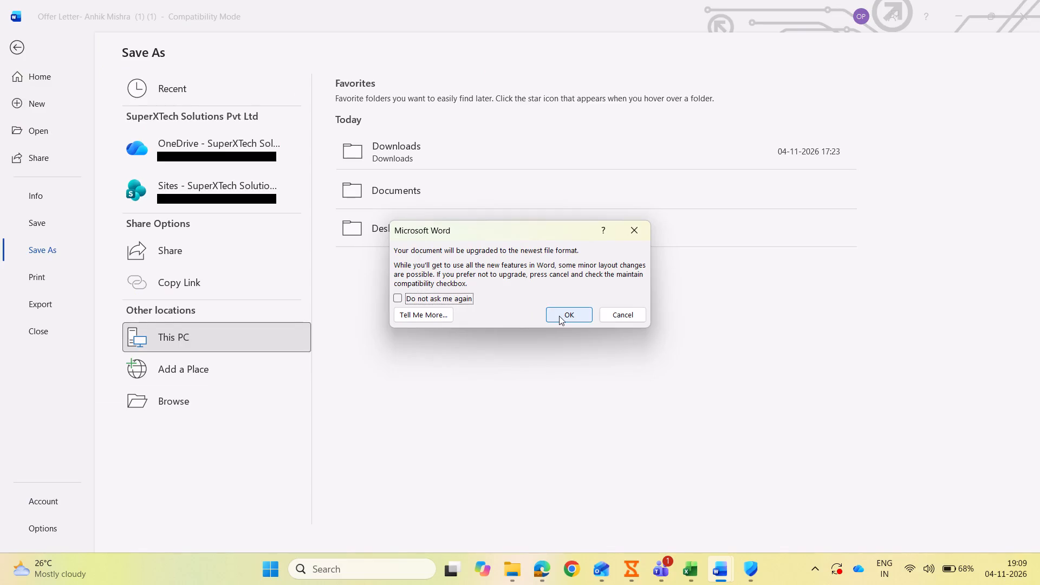
left_click(559, 316)
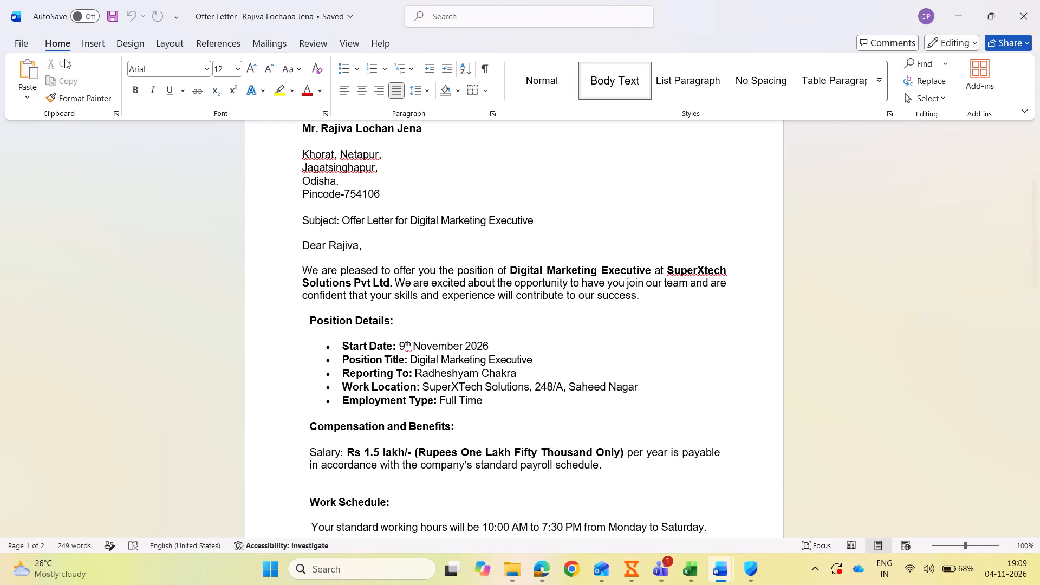
Save the offer letter again to Downloads under the same file name as a Word Document.
left_click(14, 39)
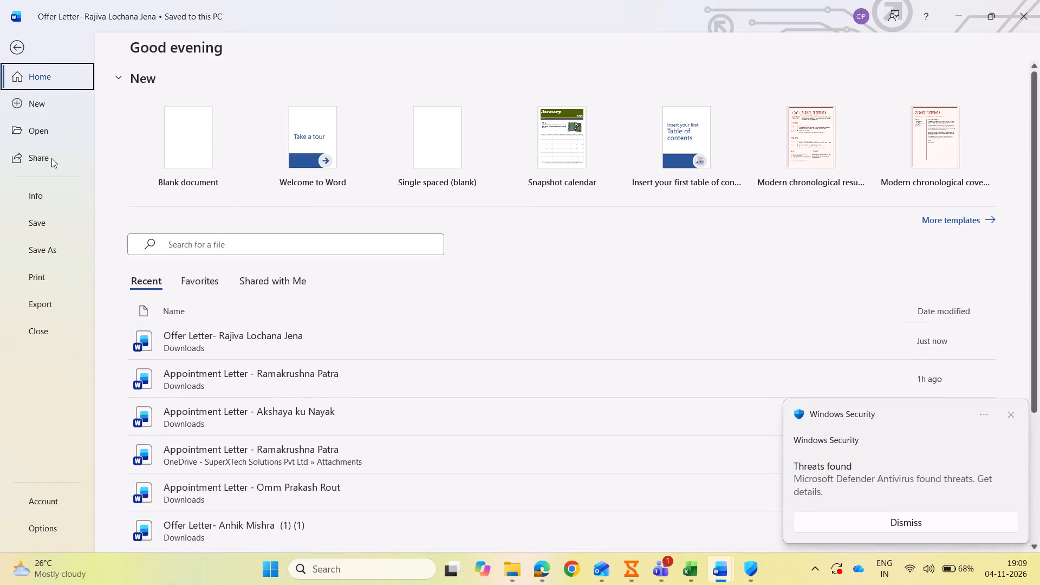
left_click(47, 247)
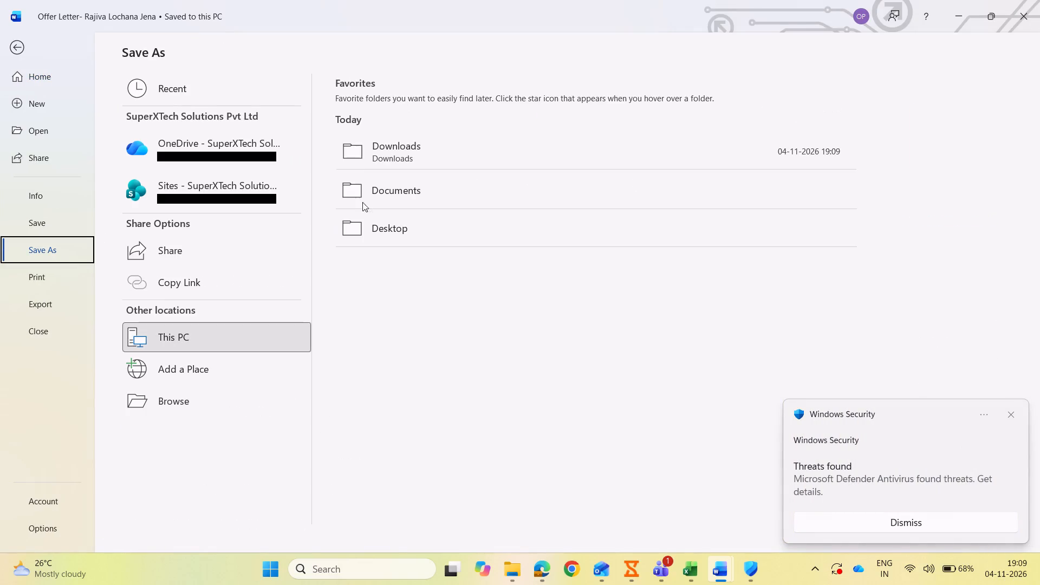
left_click(385, 164)
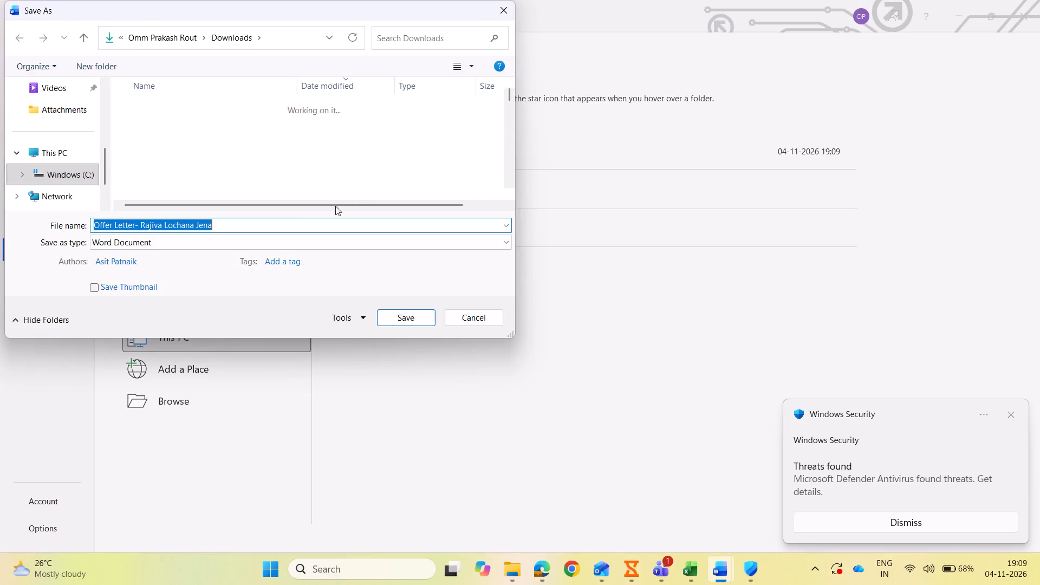
left_click(401, 318)
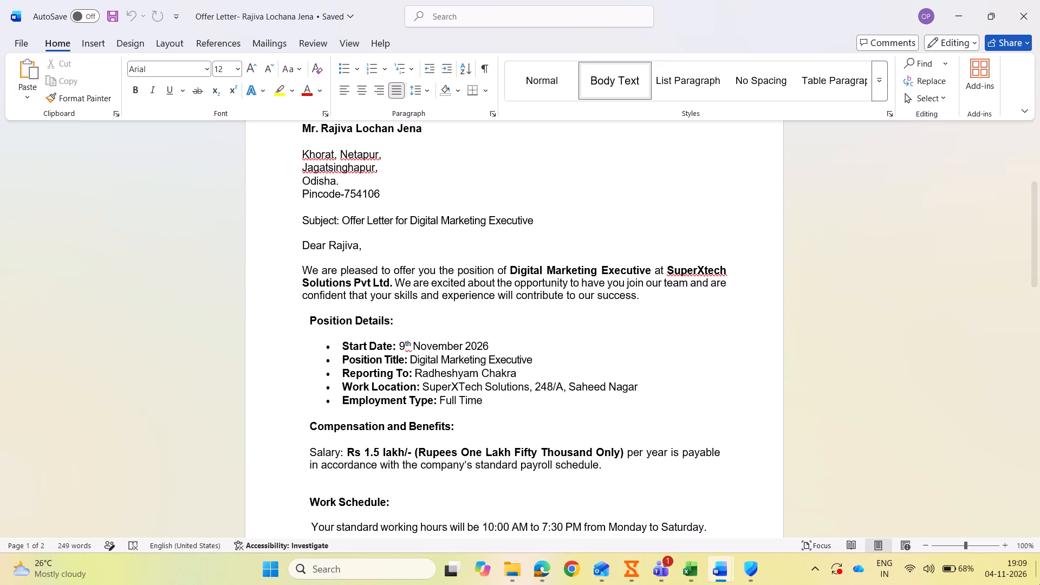
Look through the saved letter from the position details and salary clause to the Acceptance paragraph on the second page.
scroll(671, 412, "down", 8)
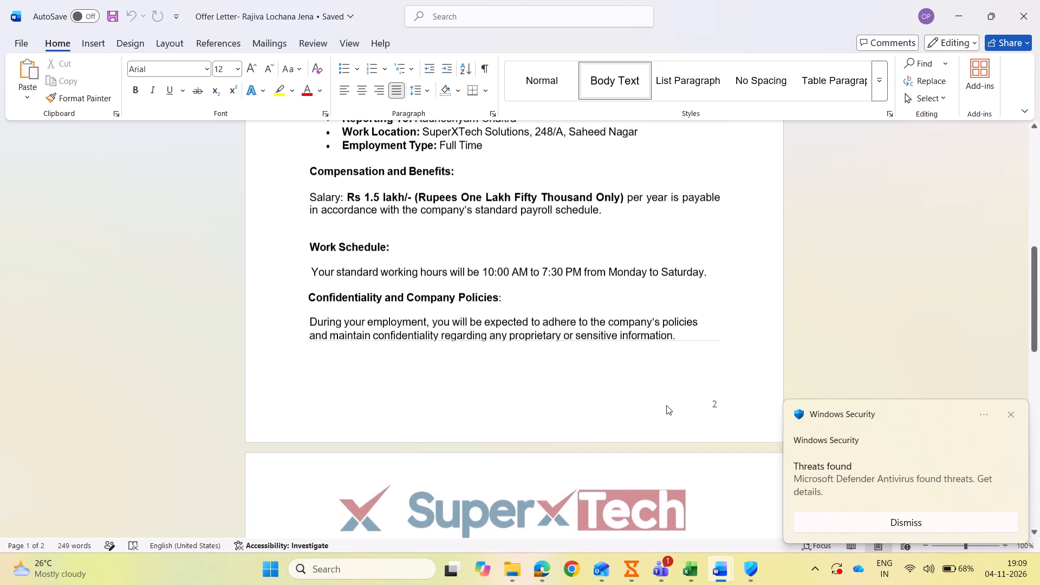
scroll(666, 405, "down", 8)
scroll(666, 401, "up", 6)
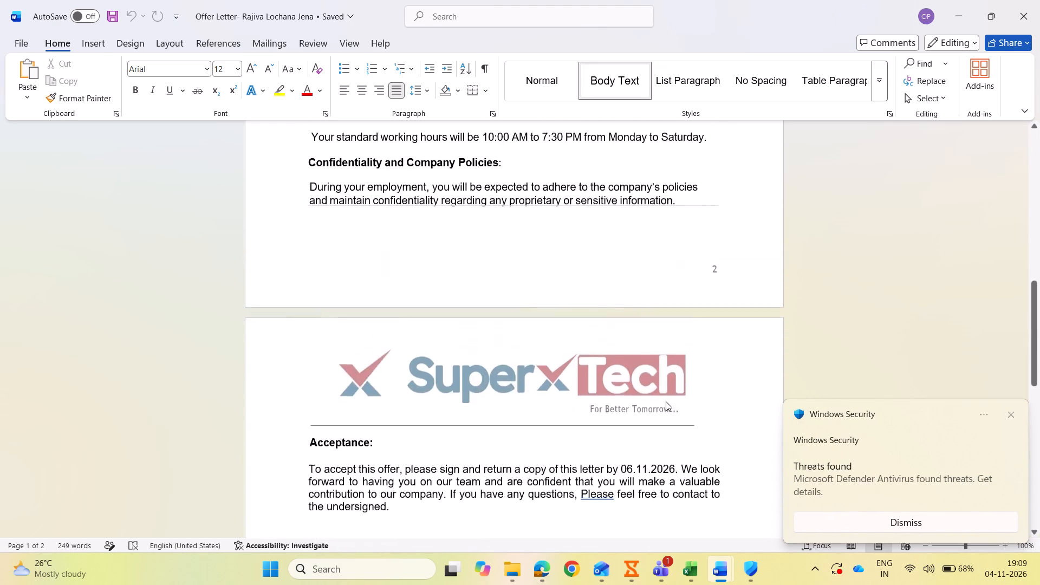
scroll(666, 401, "up", 7)
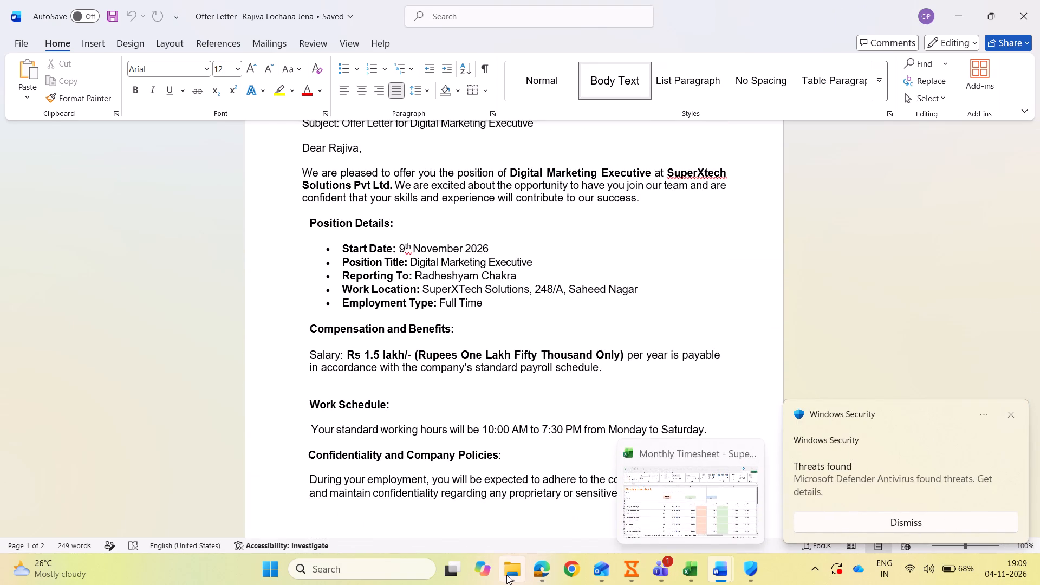
Switch to File Explorer and look for the newly saved offer letter in the Downloads folder.
left_click(507, 575)
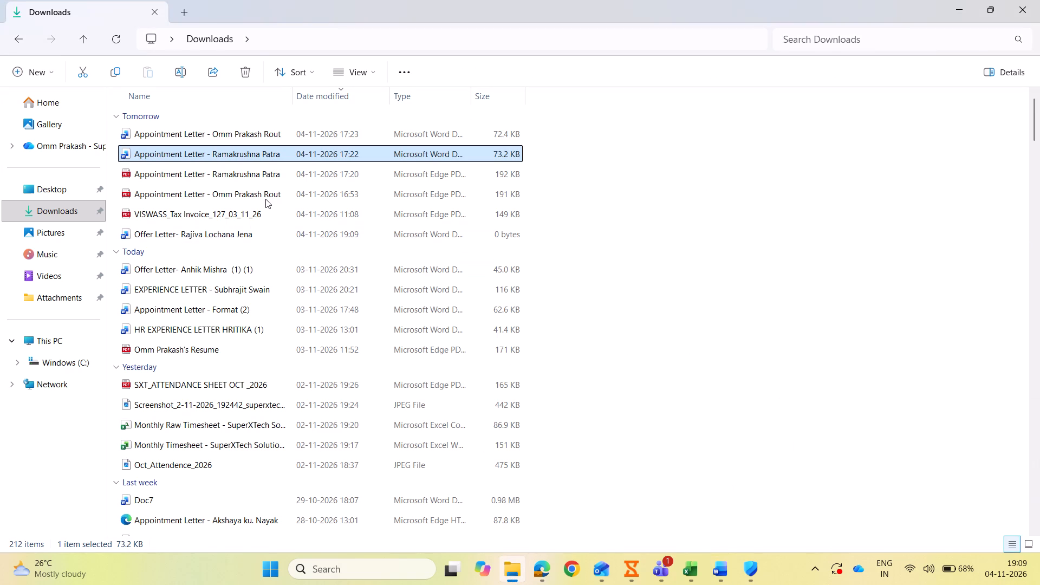
scroll(265, 199, "up", 3)
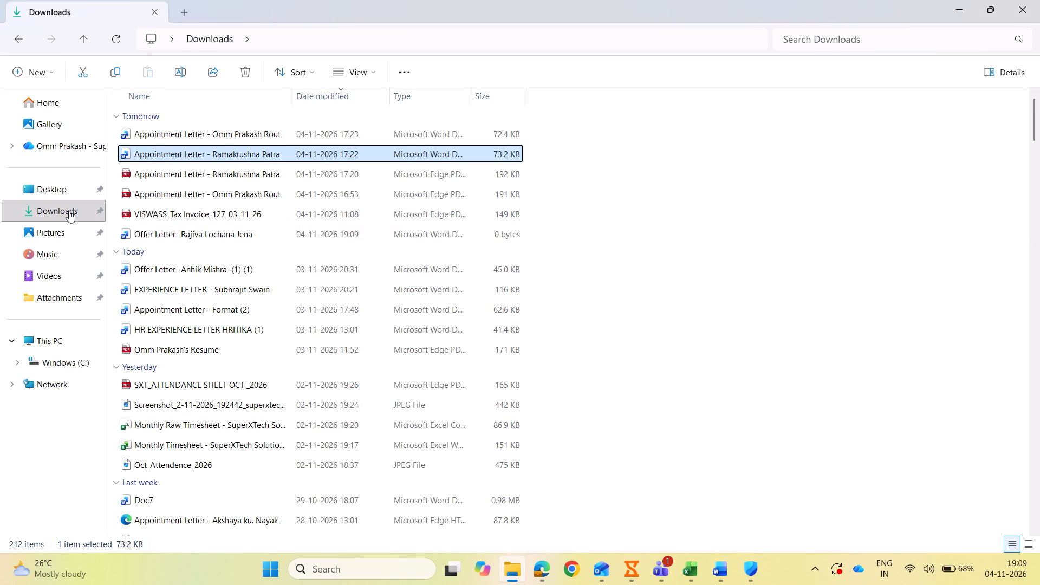